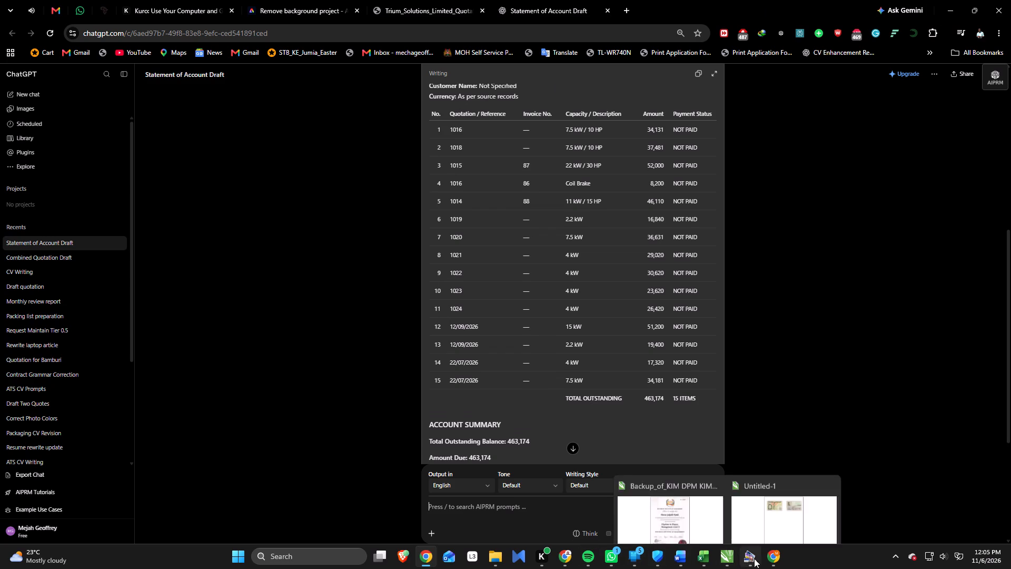
click(772, 557)
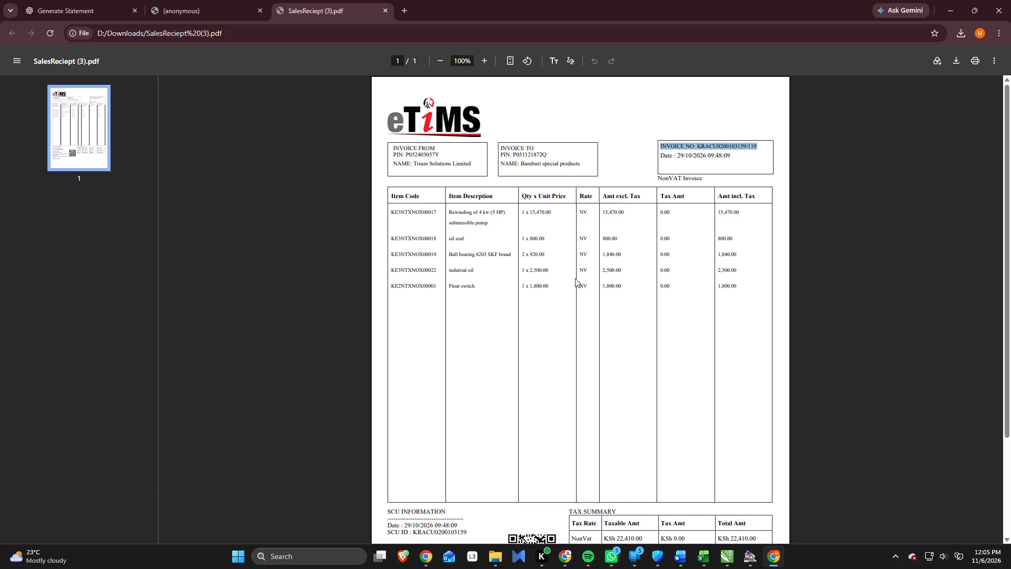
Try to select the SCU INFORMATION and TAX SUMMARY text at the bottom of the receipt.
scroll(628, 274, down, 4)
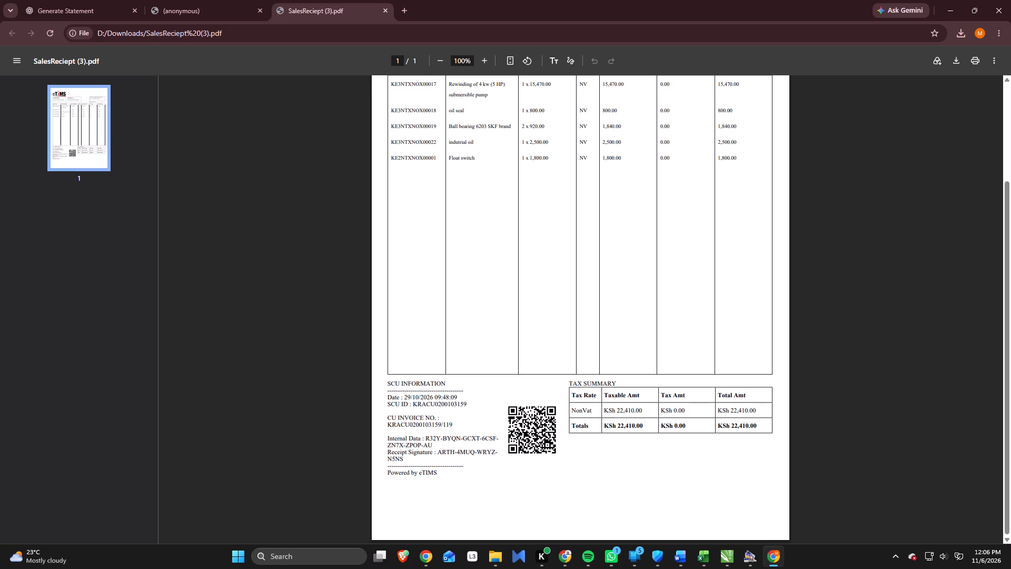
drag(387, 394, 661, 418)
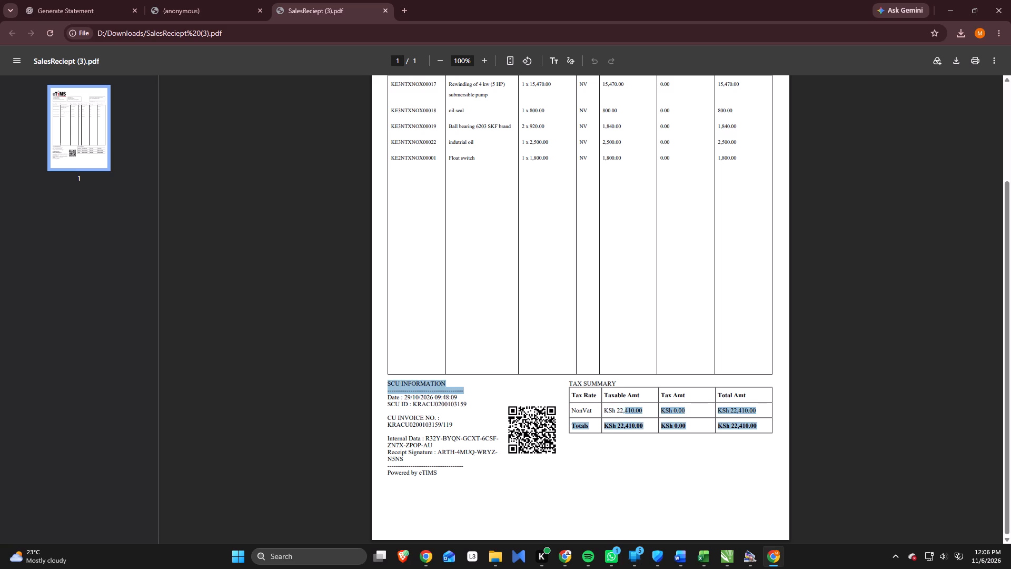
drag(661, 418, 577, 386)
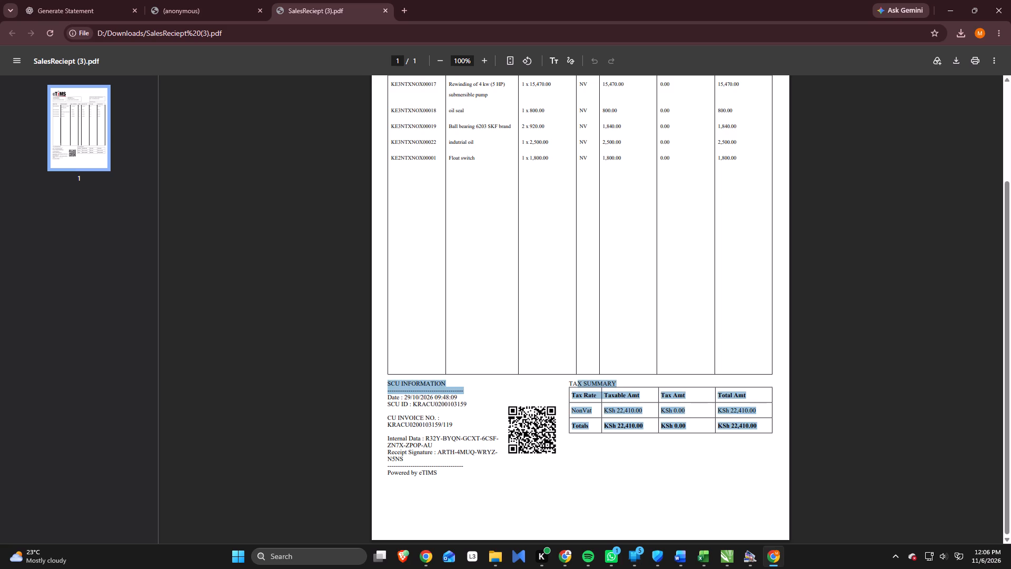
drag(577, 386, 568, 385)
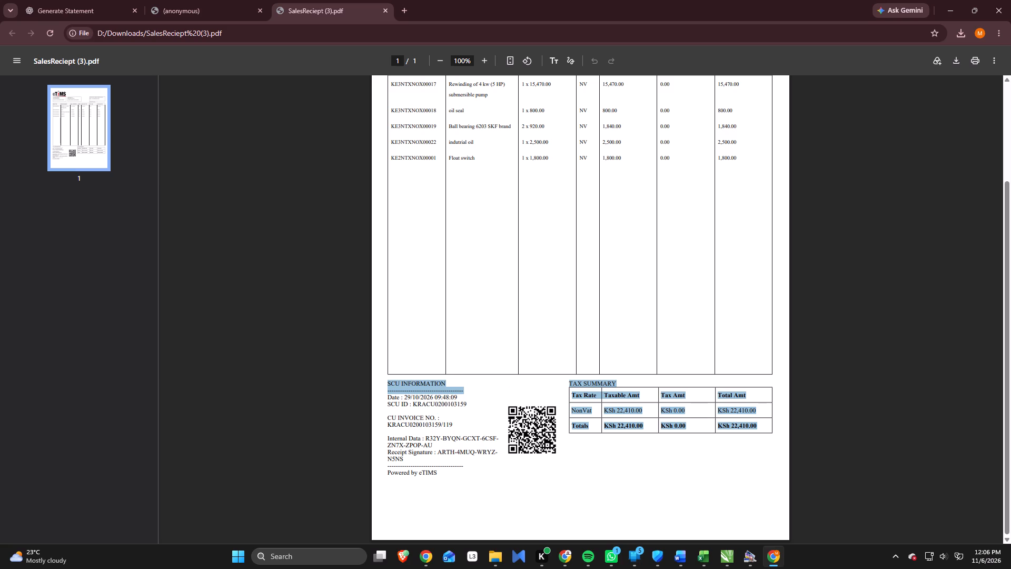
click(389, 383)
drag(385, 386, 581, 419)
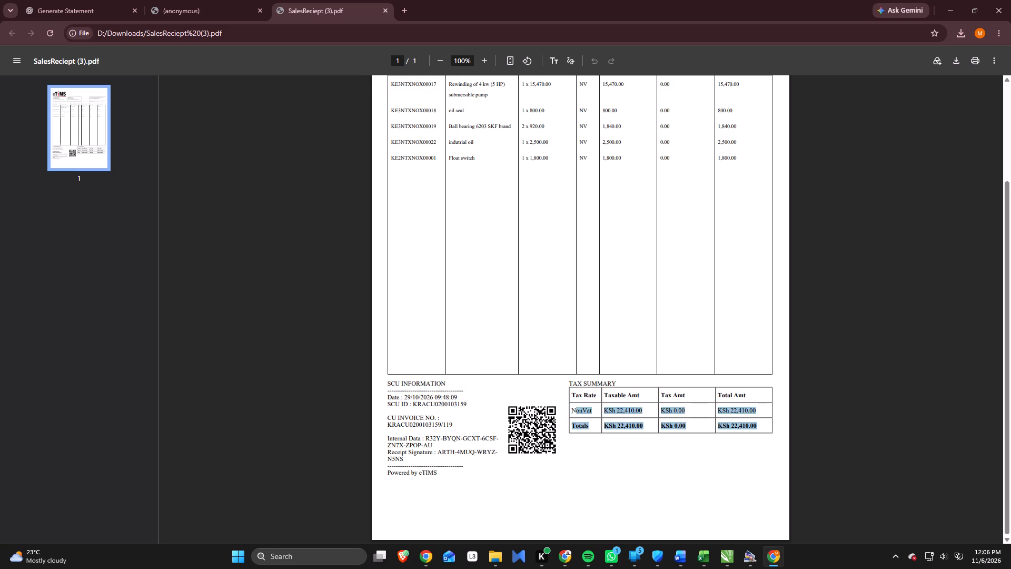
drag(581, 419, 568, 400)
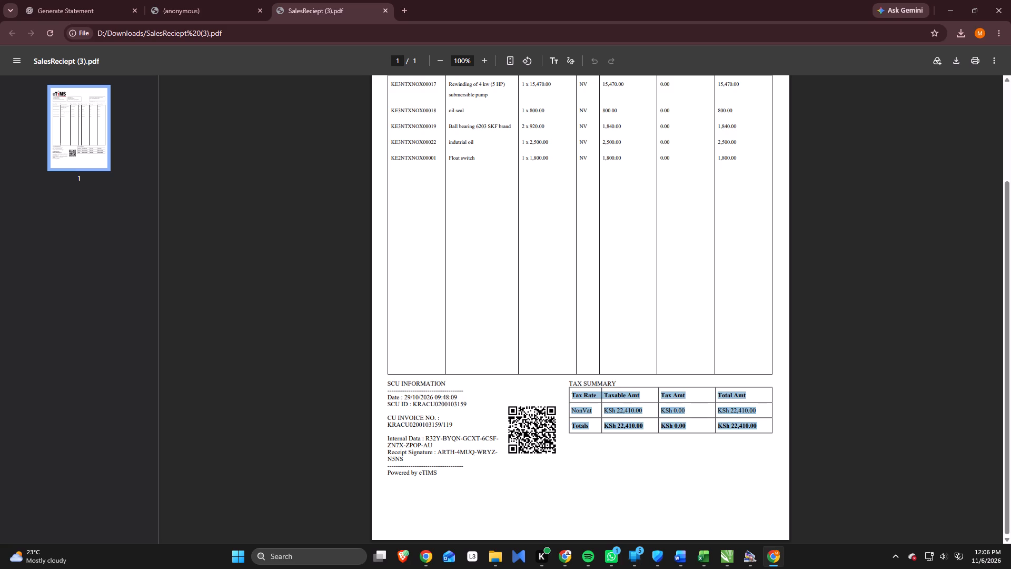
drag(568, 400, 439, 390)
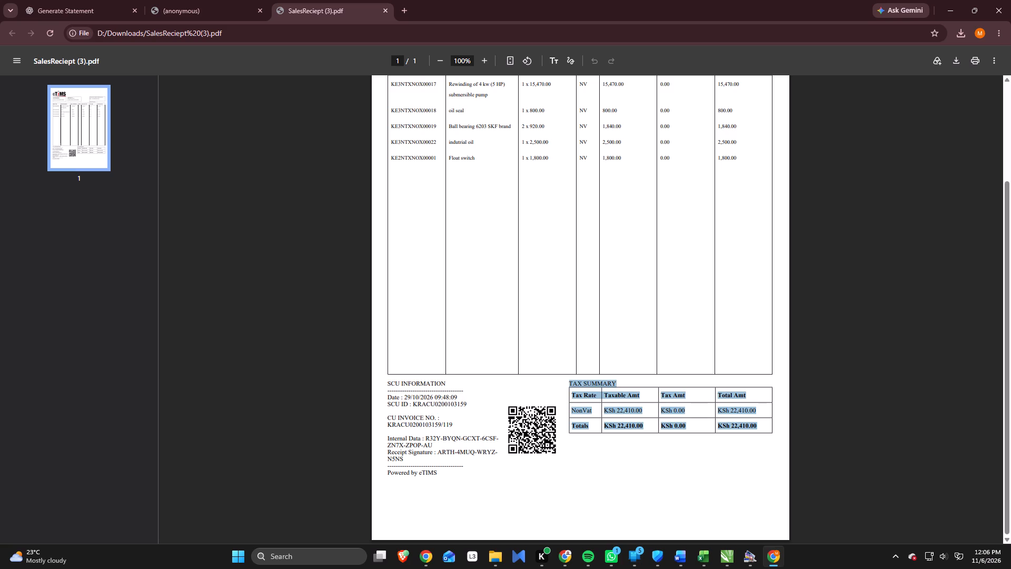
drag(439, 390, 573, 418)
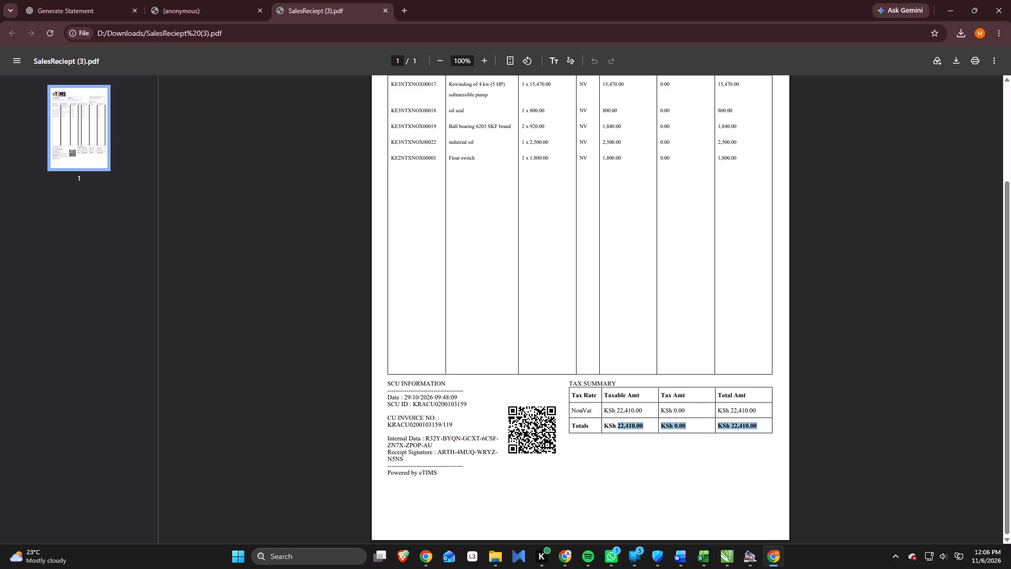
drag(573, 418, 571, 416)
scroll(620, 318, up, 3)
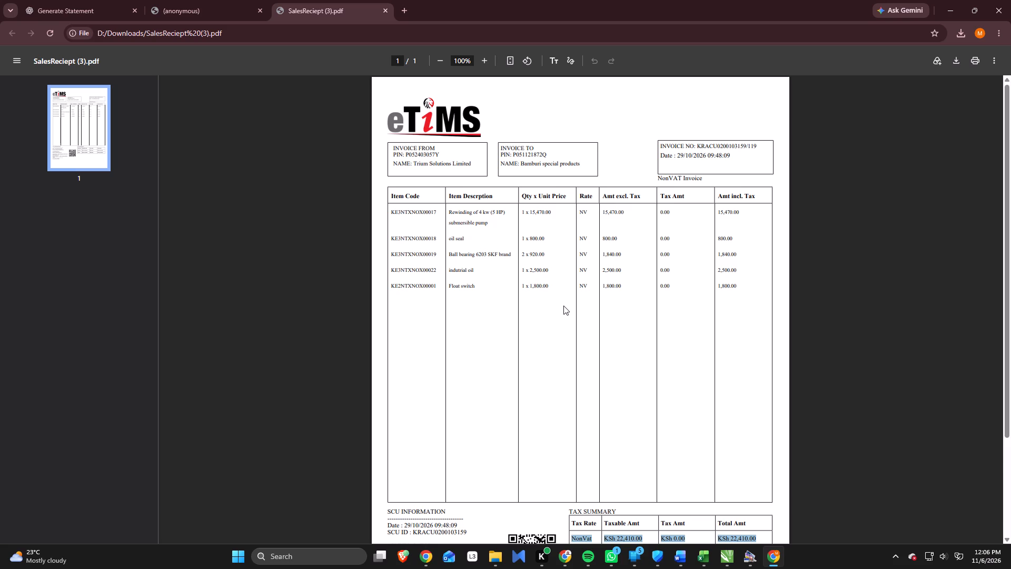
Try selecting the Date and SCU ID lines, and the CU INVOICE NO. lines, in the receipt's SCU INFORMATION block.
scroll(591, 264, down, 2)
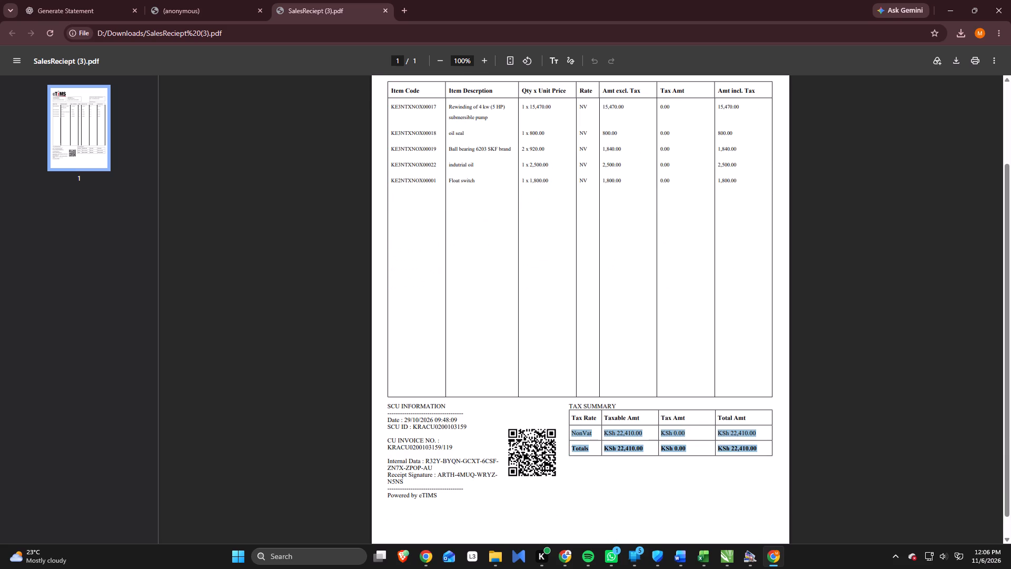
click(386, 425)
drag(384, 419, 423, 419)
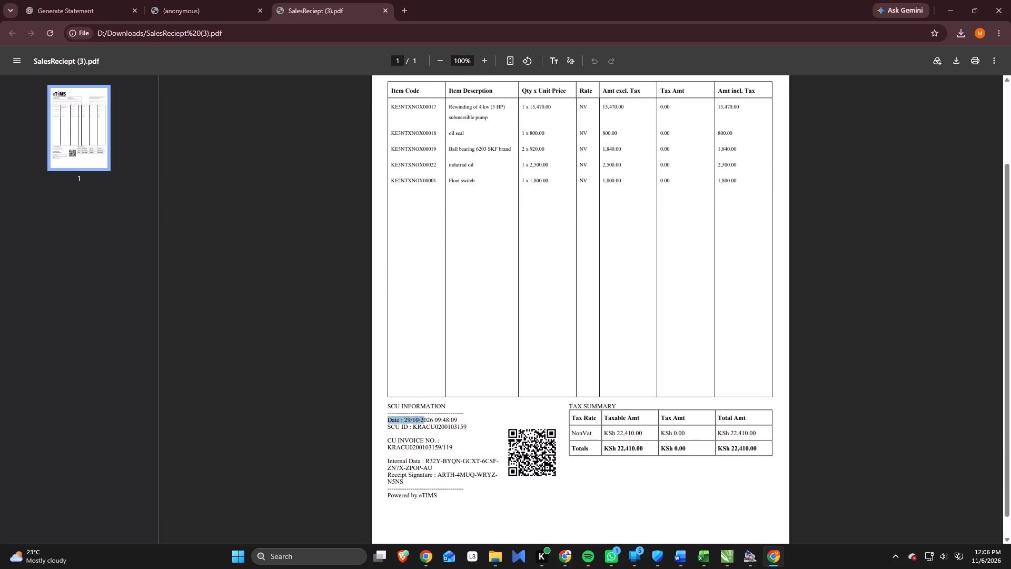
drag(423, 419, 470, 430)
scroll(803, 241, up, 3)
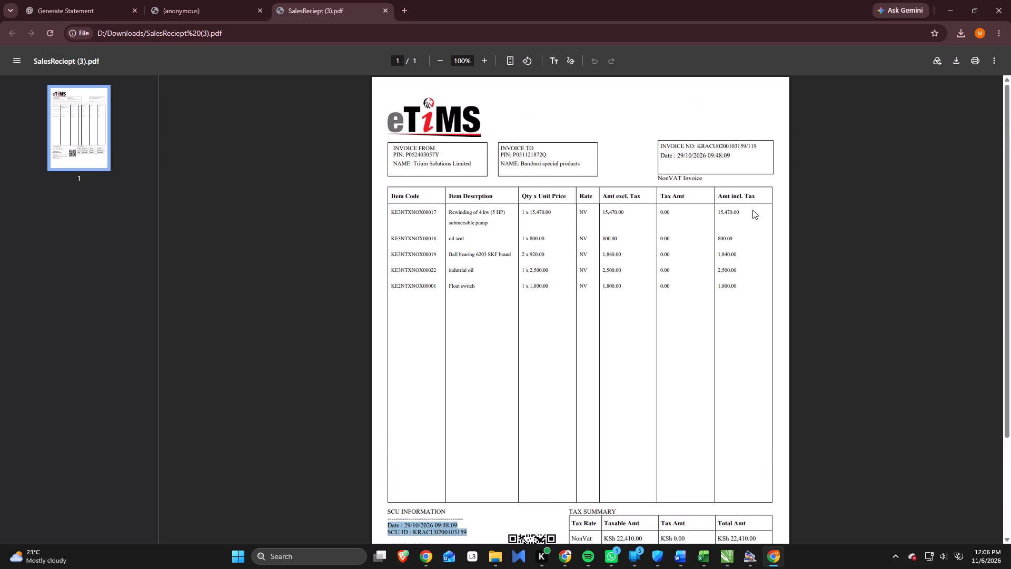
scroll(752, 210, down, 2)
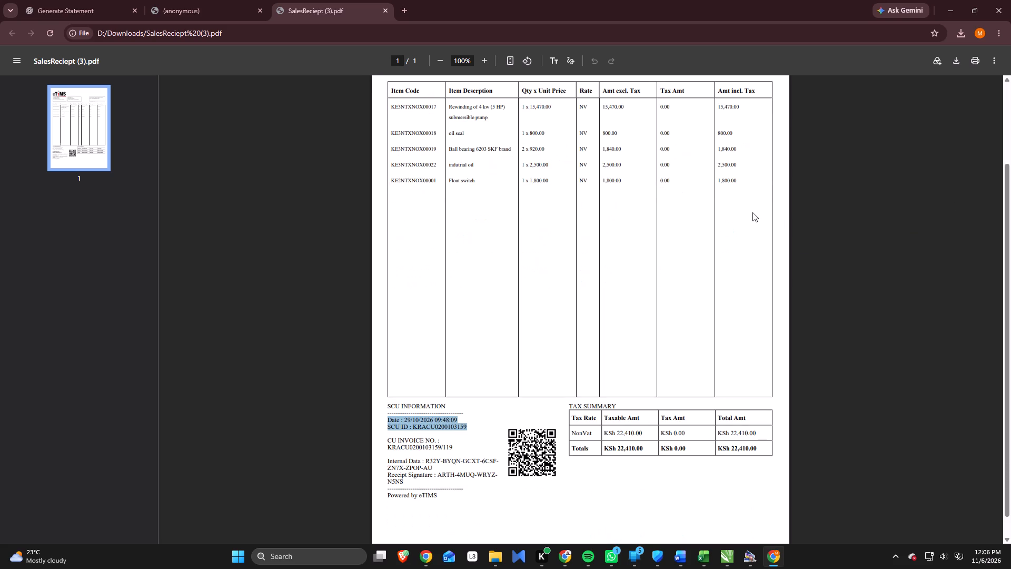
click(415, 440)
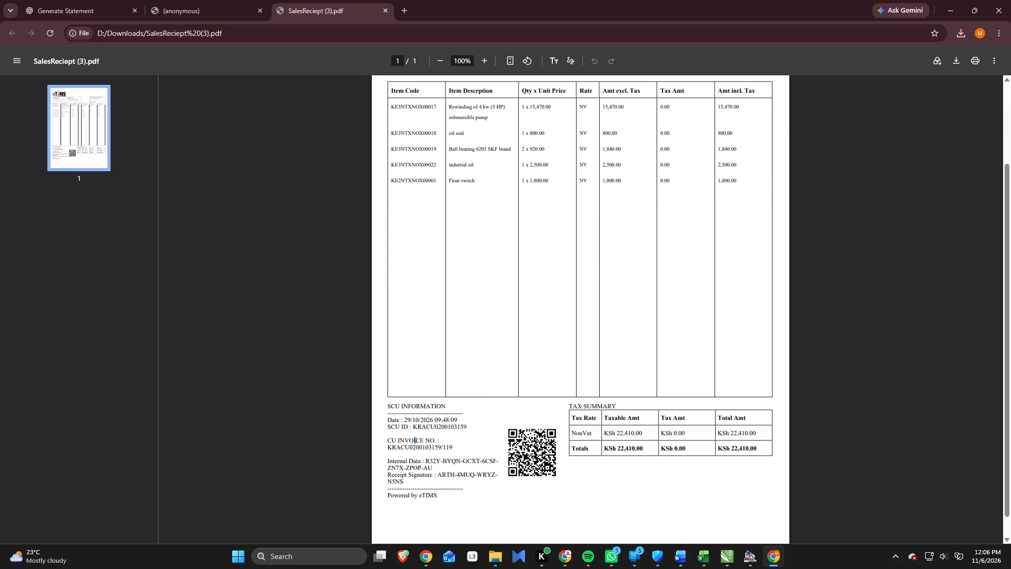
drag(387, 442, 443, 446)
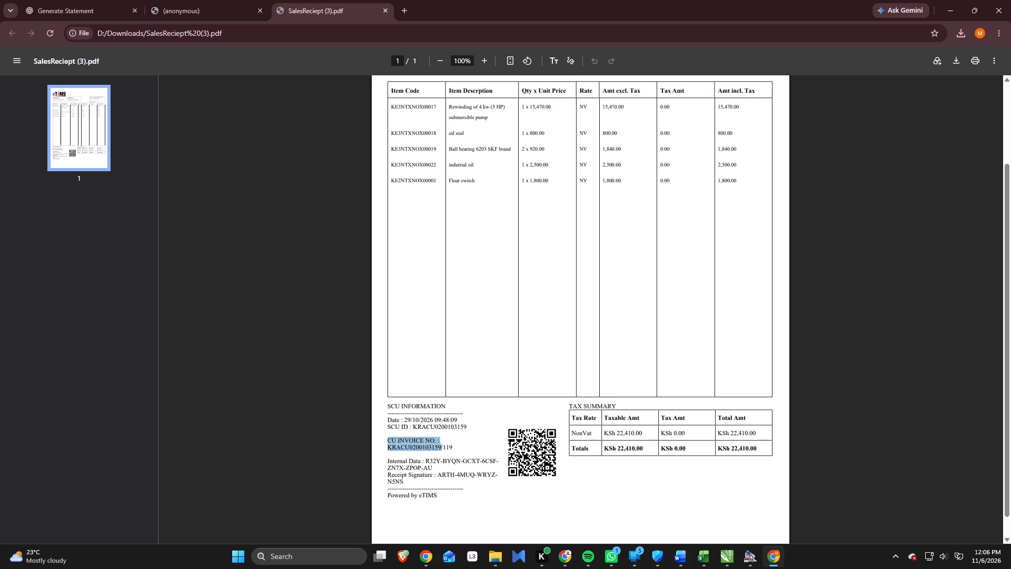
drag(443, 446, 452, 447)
Copy the receipt's tax summary text from Total Amt through the NonVat row into the message box of the ChatGPT statement chat.
ctrl+drag(571, 420, 594, 451)
ctrl+click(594, 451)
drag(715, 416, 715, 425)
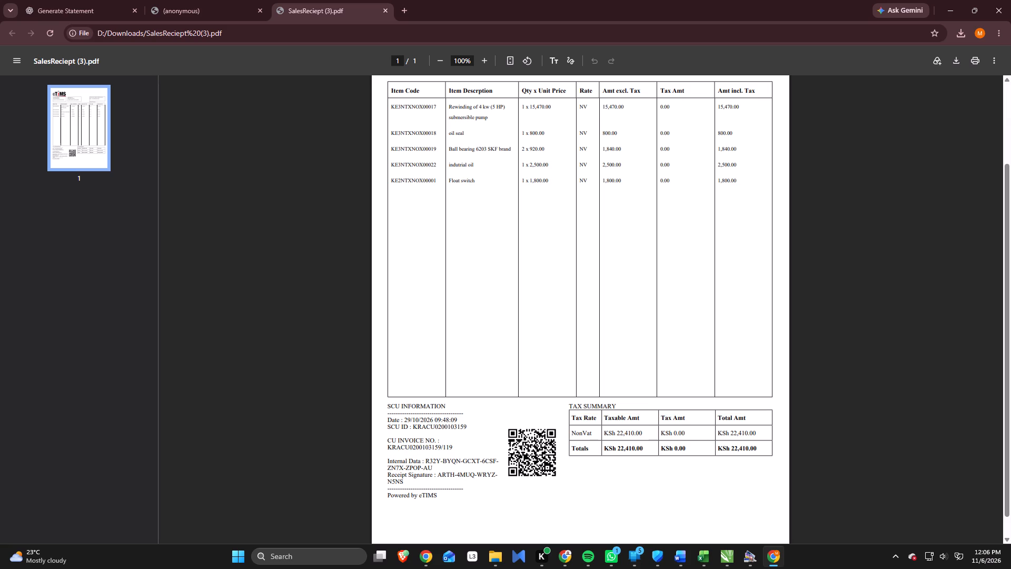
drag(715, 425, 755, 435)
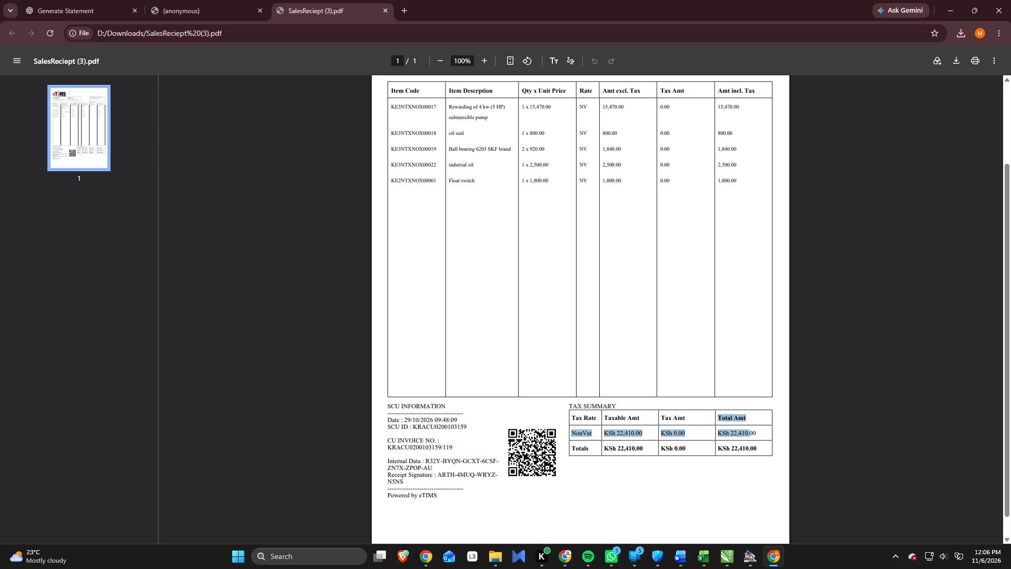
drag(755, 435, 756, 435)
key(ctrl+c)
click(428, 559)
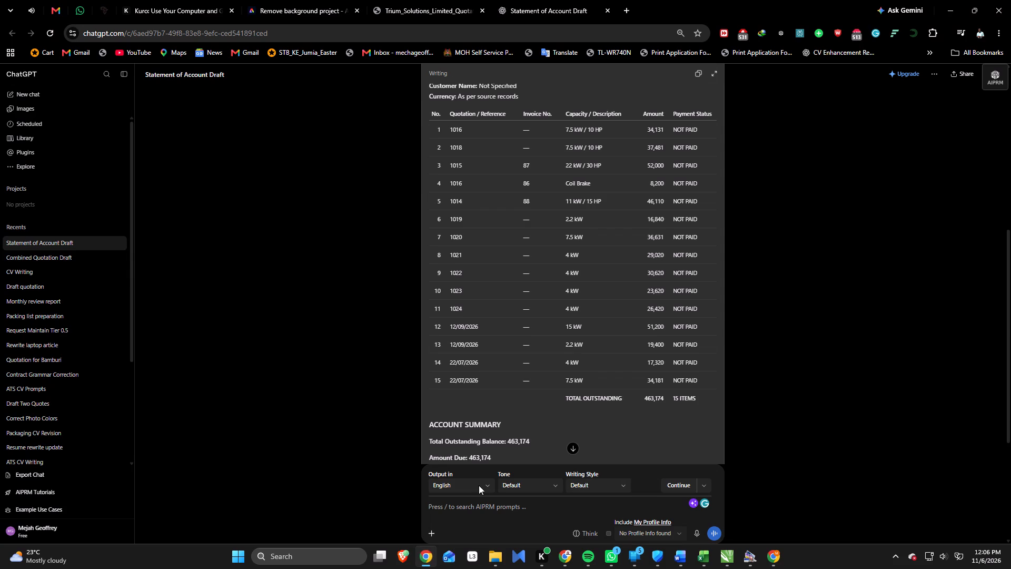
click(472, 508)
key(ctrl+v)
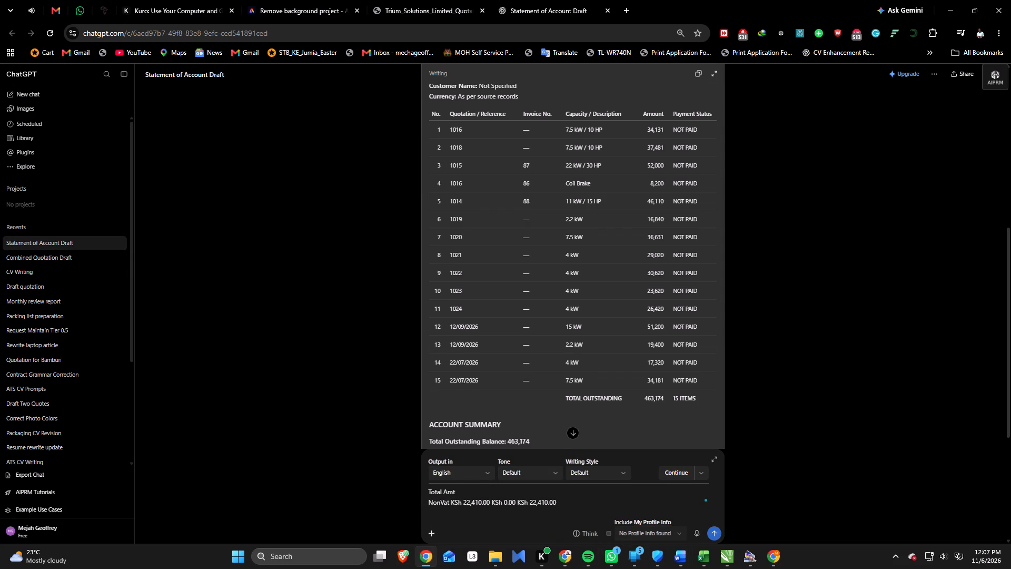
Delete "NonVat KSh 22,410.00 KSh 0.00" from the draft message, keeping only the Total Amt figure.
drag(516, 502, 434, 501)
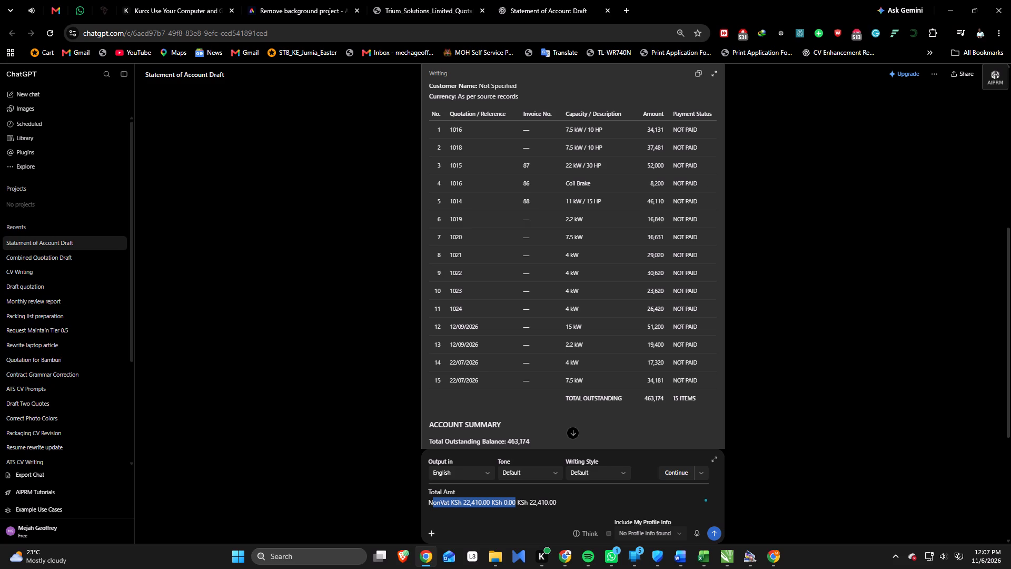
drag(434, 501, 429, 501)
key(BackSpace)
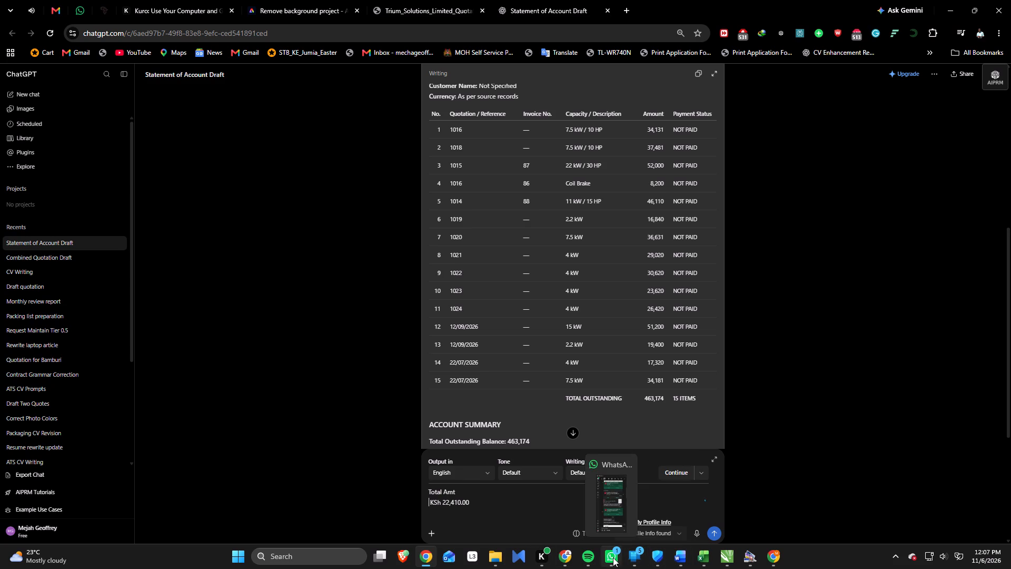
Copy the CU INVOICE NO. label and number from the receipt and insert them before Total Amt in the ChatGPT draft message.
click(768, 555)
click(590, 433)
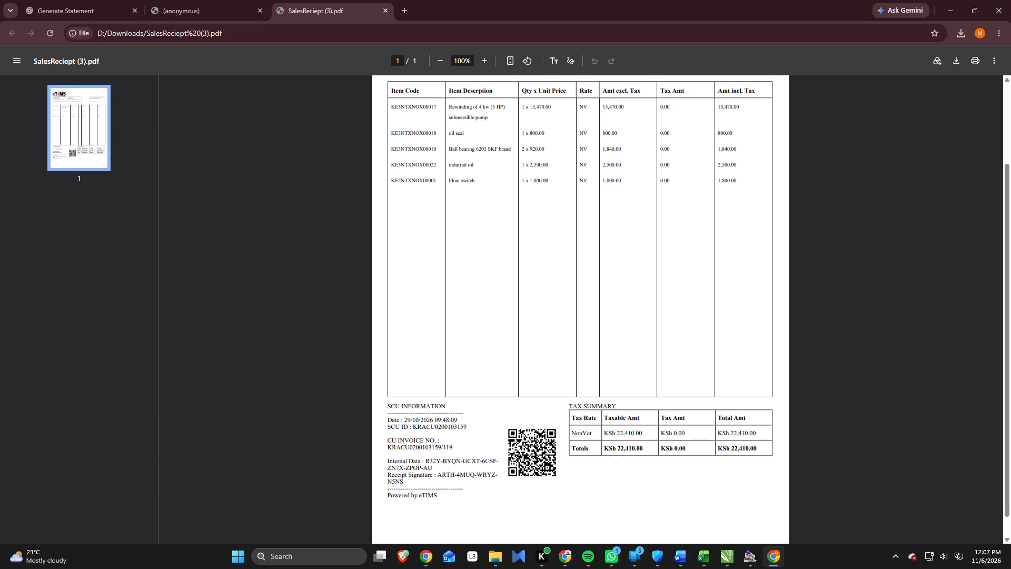
drag(387, 442, 424, 446)
drag(424, 446, 454, 447)
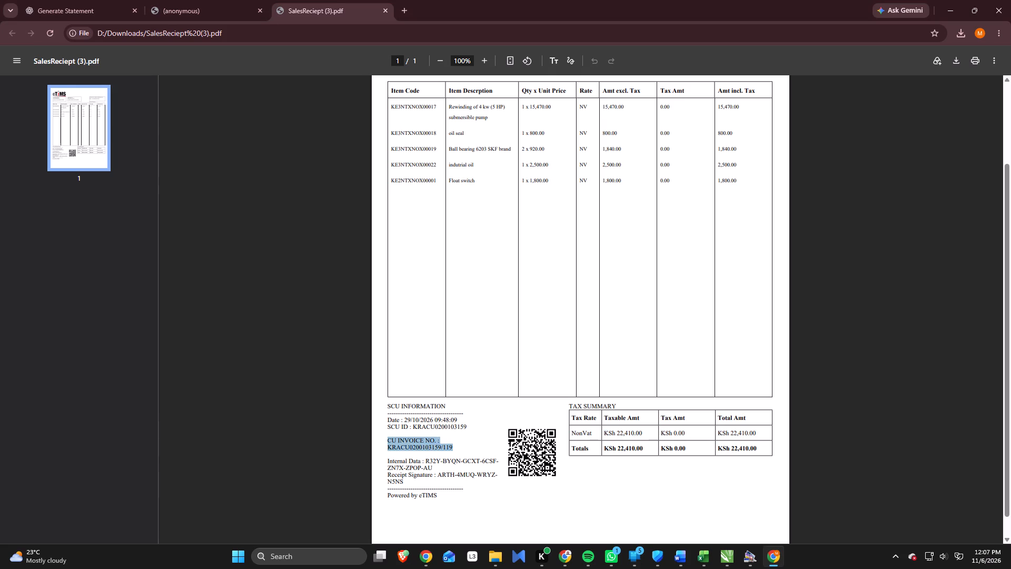
key(ctrl+c)
click(420, 553)
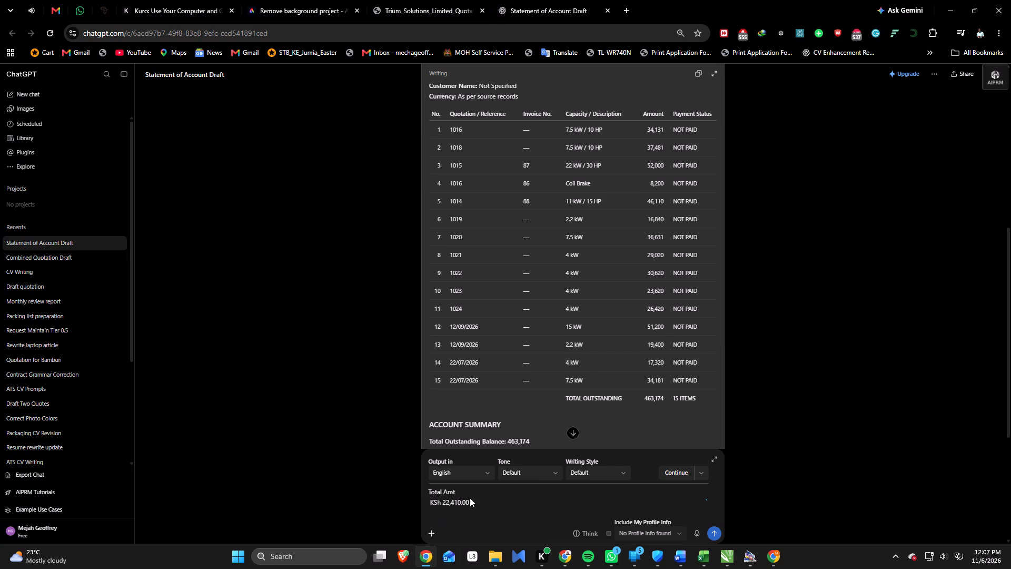
click(429, 493)
key(ctrl+v)
key(space)
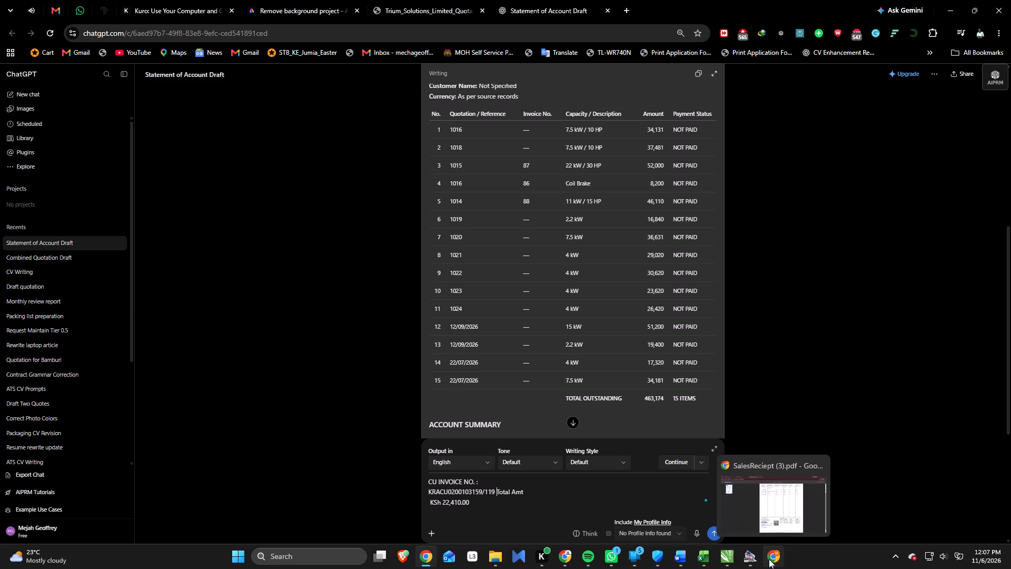
Copy the item description "Rewinding of 4 kw (5 HP) submersible pump" from SalesReciept (3).pdf into the ChatGPT draft, on a new line below invoice number ending /119.
click(776, 516)
scroll(718, 285, up, 1)
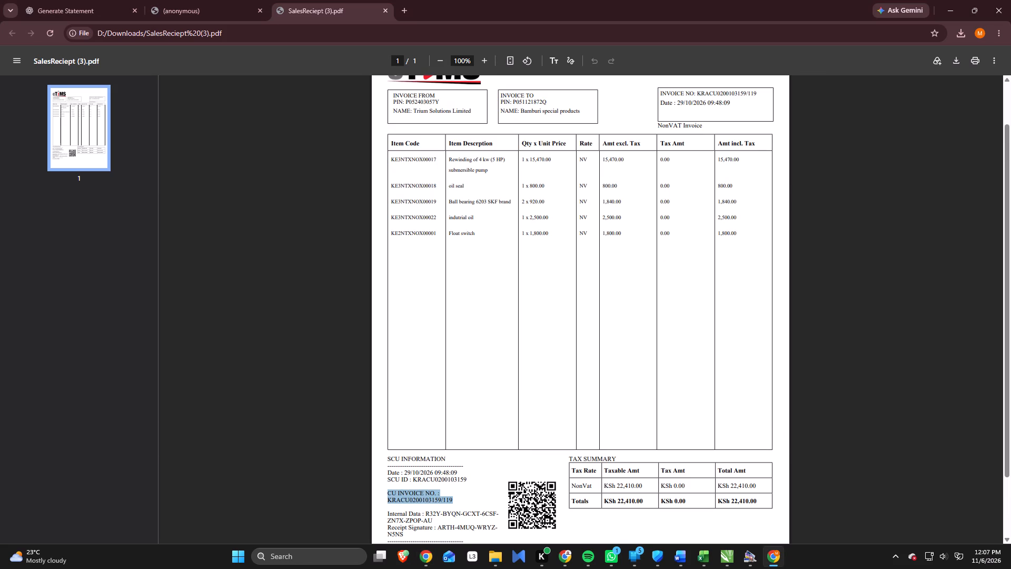
drag(390, 160, 413, 161)
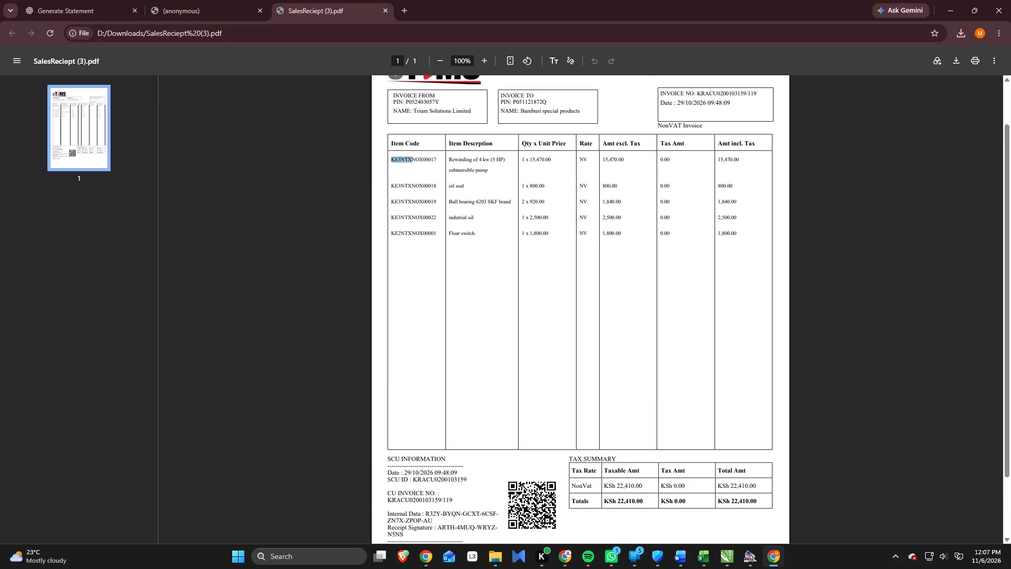
click(477, 151)
drag(391, 143, 457, 161)
click(470, 162)
drag(495, 169, 476, 169)
drag(476, 169, 463, 167)
drag(491, 171, 465, 163)
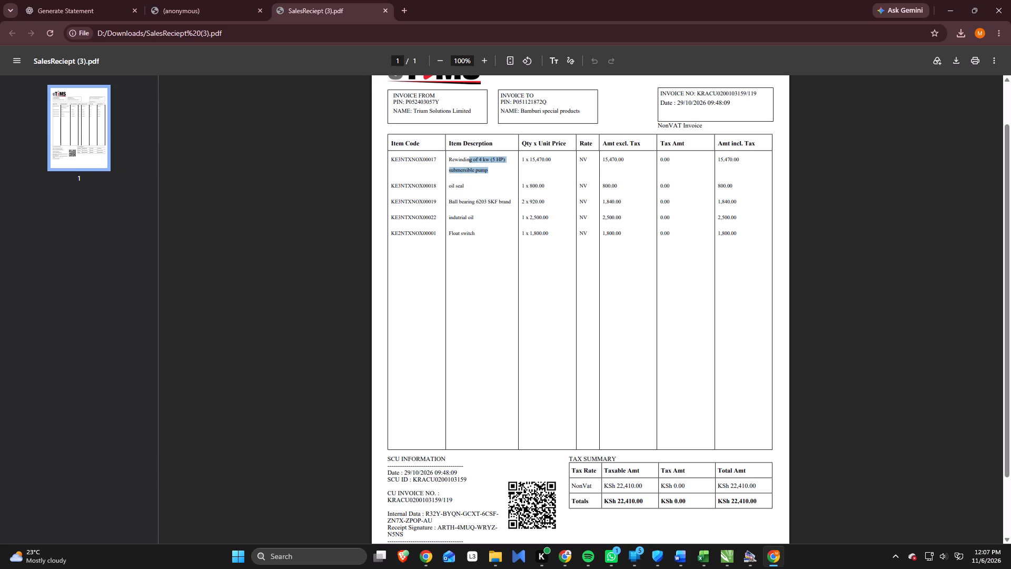
drag(465, 163, 448, 159)
drag(448, 159, 448, 159)
key(ctrl+c)
click(427, 559)
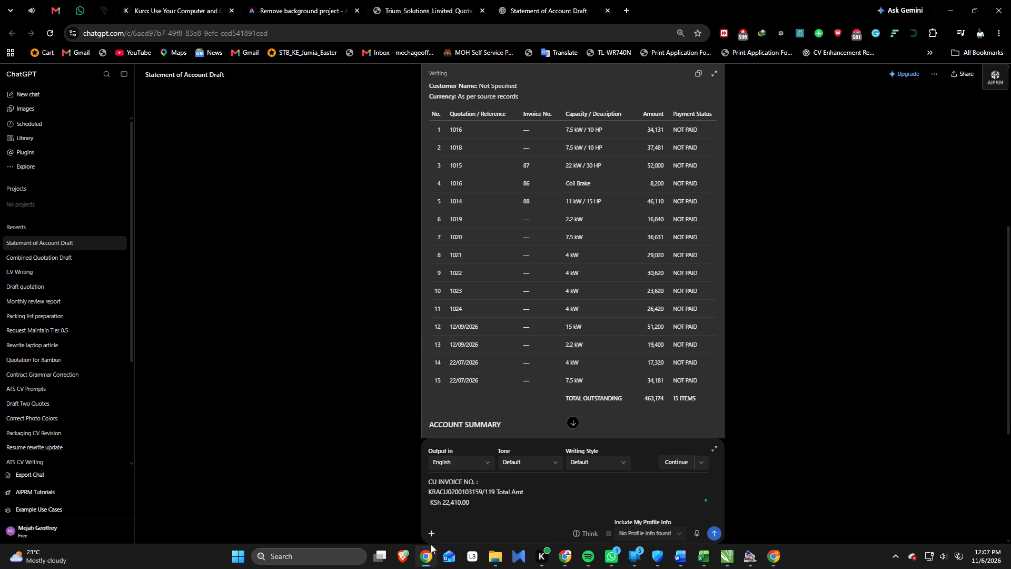
click(475, 503)
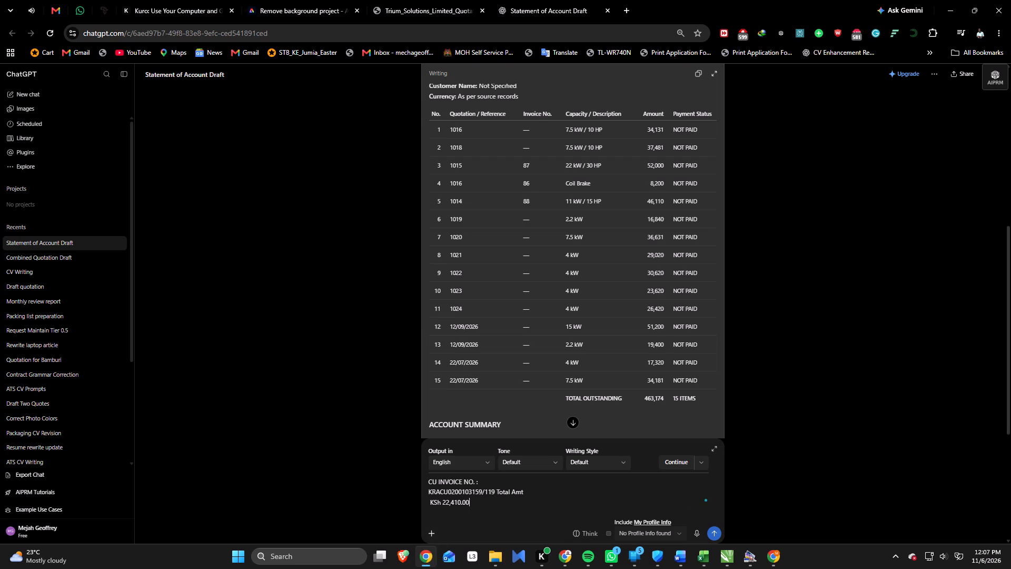
click(495, 491)
key(shift+Return)
key(ctrl+v)
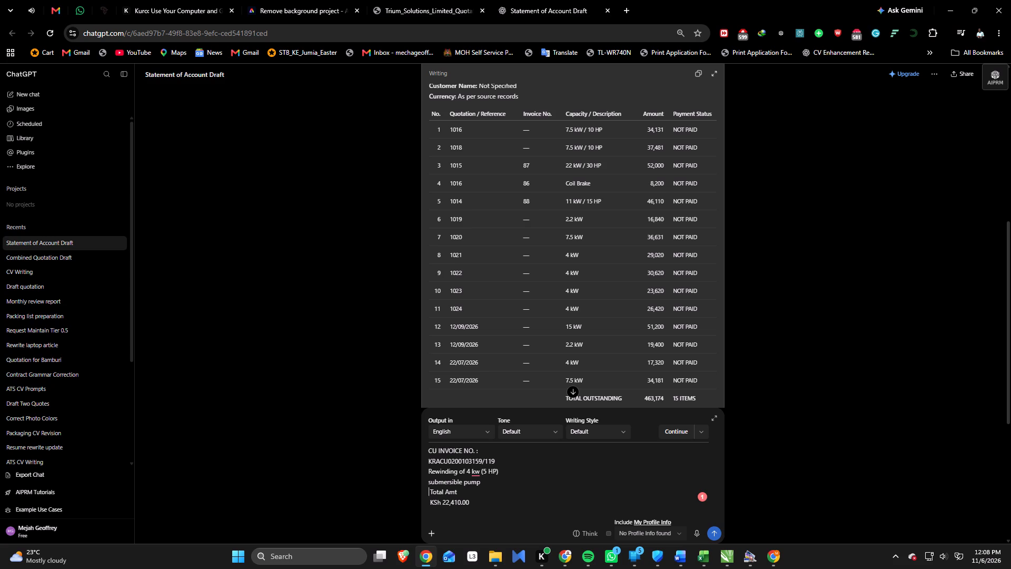
click(494, 560)
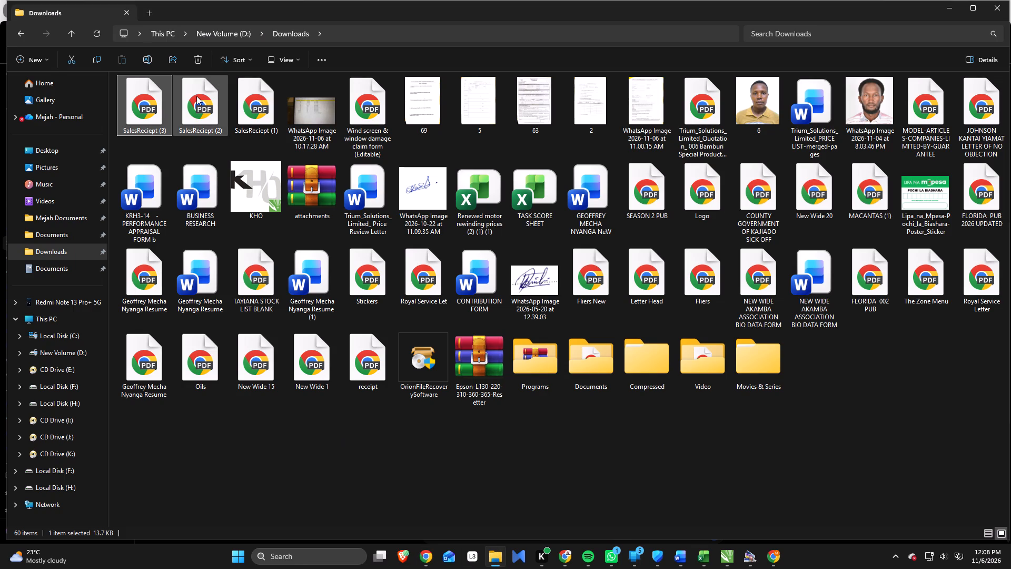
double_click(201, 106)
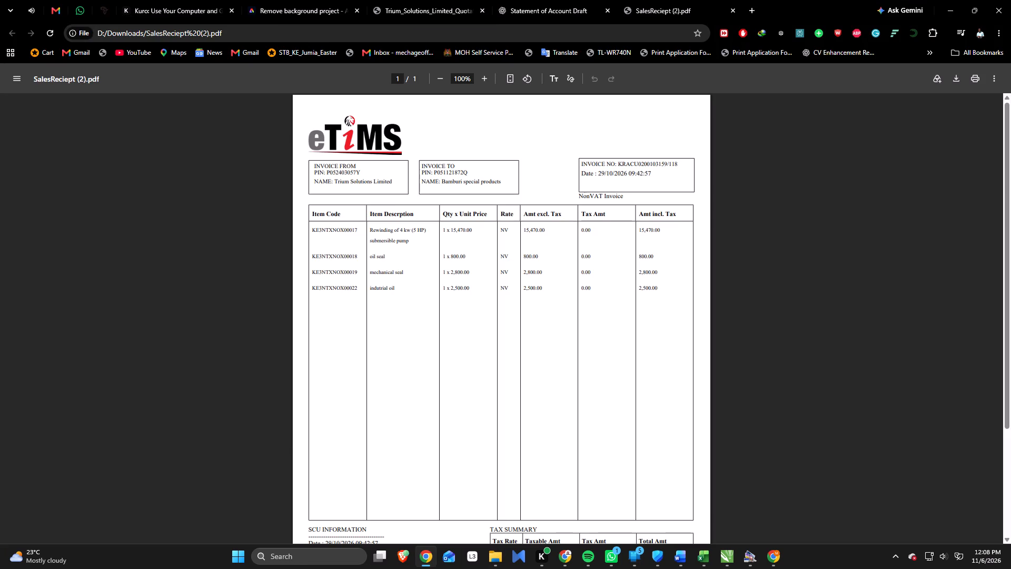
drag(370, 229, 409, 241)
drag(409, 241, 410, 241)
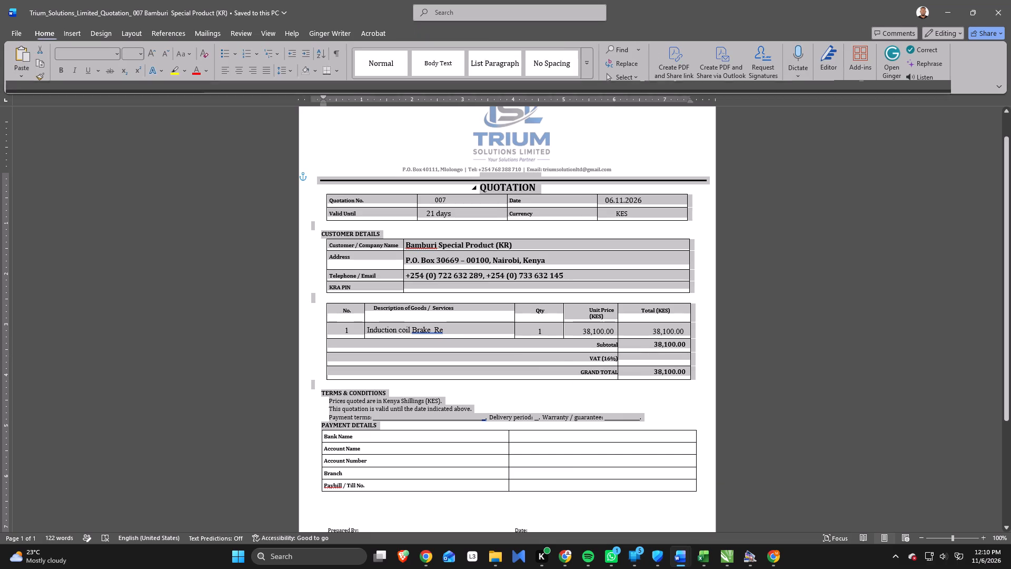
drag(482, 189, 497, 246)
click(503, 174)
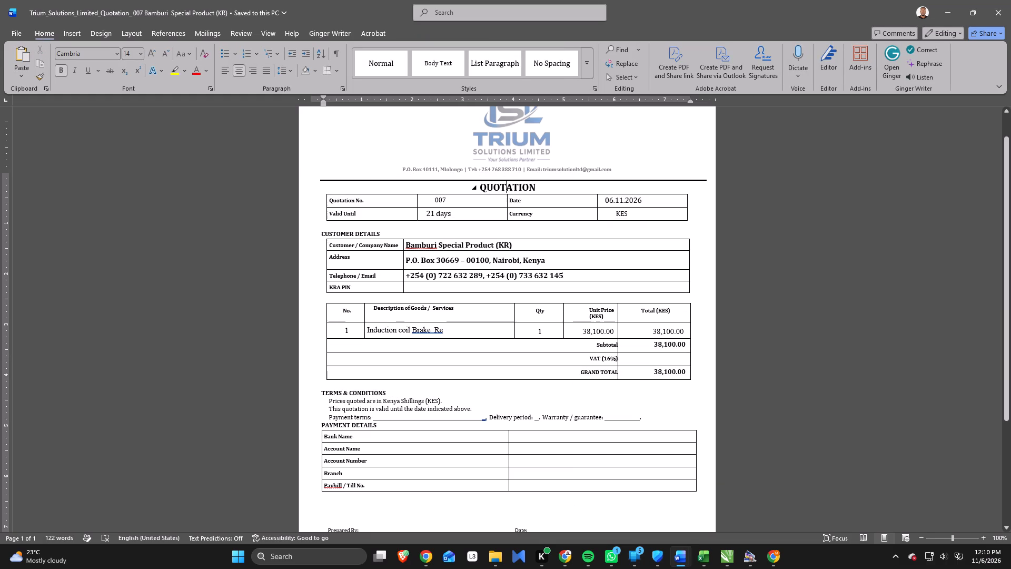
drag(491, 187, 529, 306)
click(499, 230)
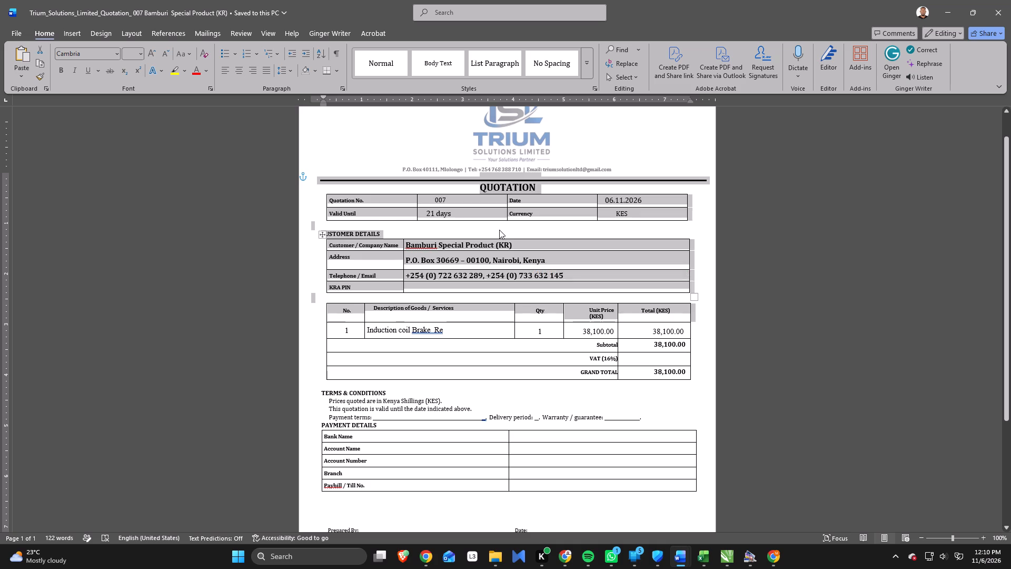
drag(327, 226, 376, 339)
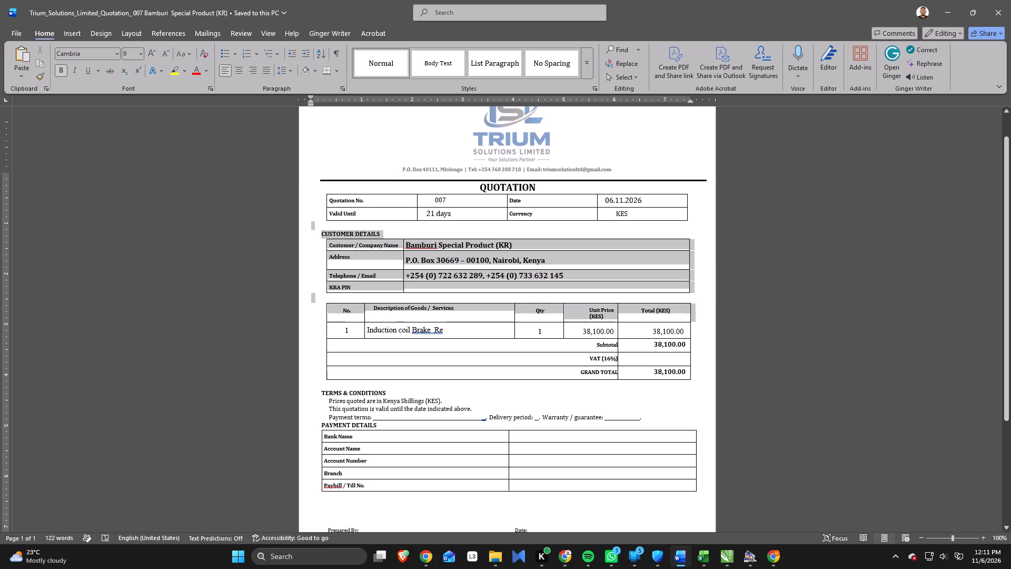
drag(376, 339, 573, 420)
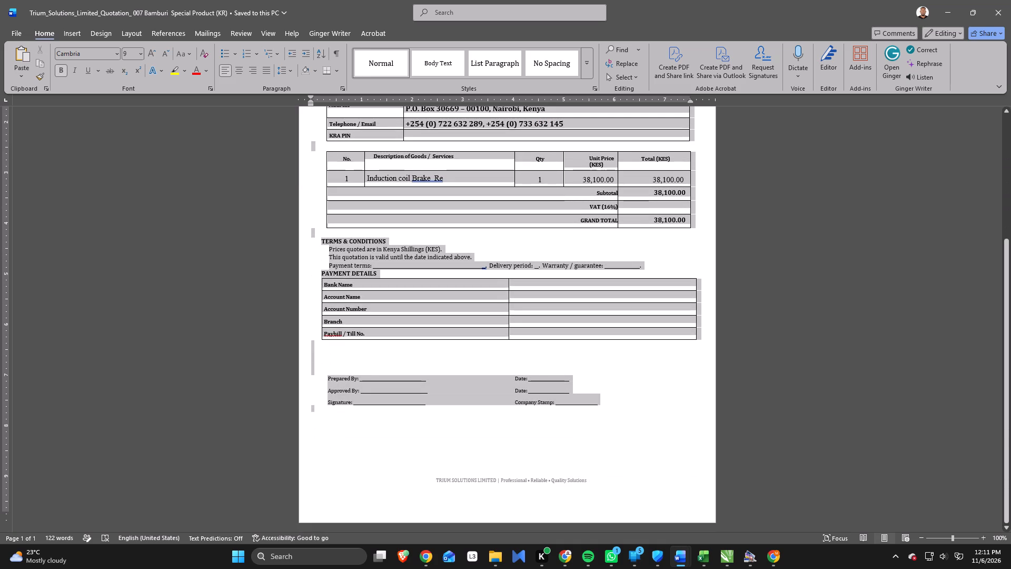
drag(573, 420, 593, 309)
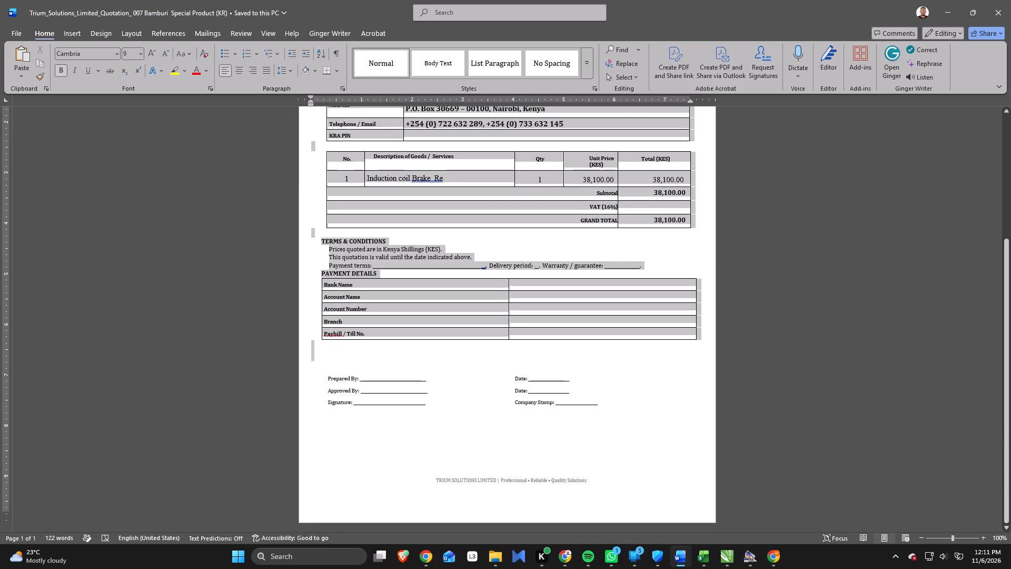
drag(593, 309, 653, 237)
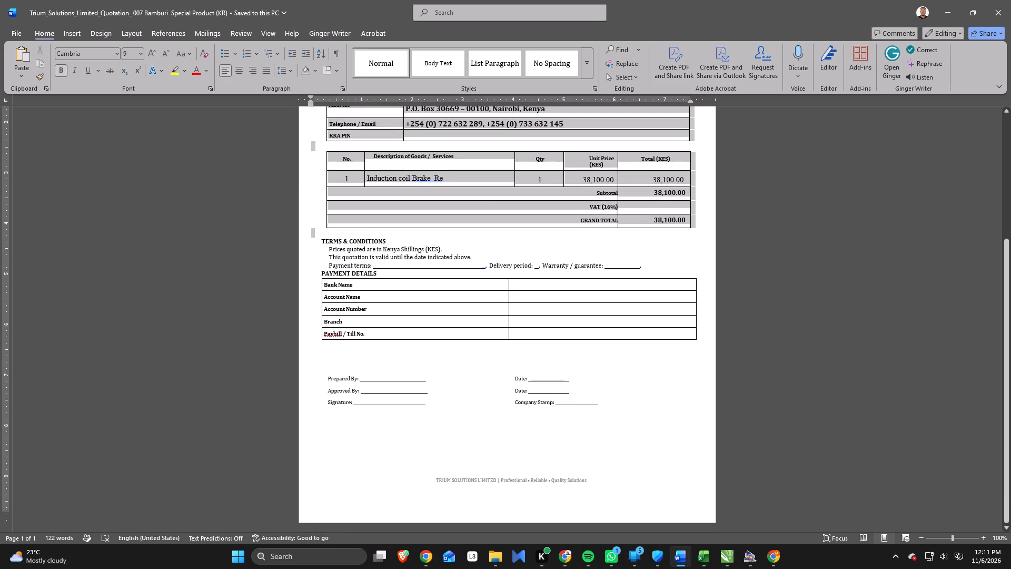
drag(653, 237, 629, 267)
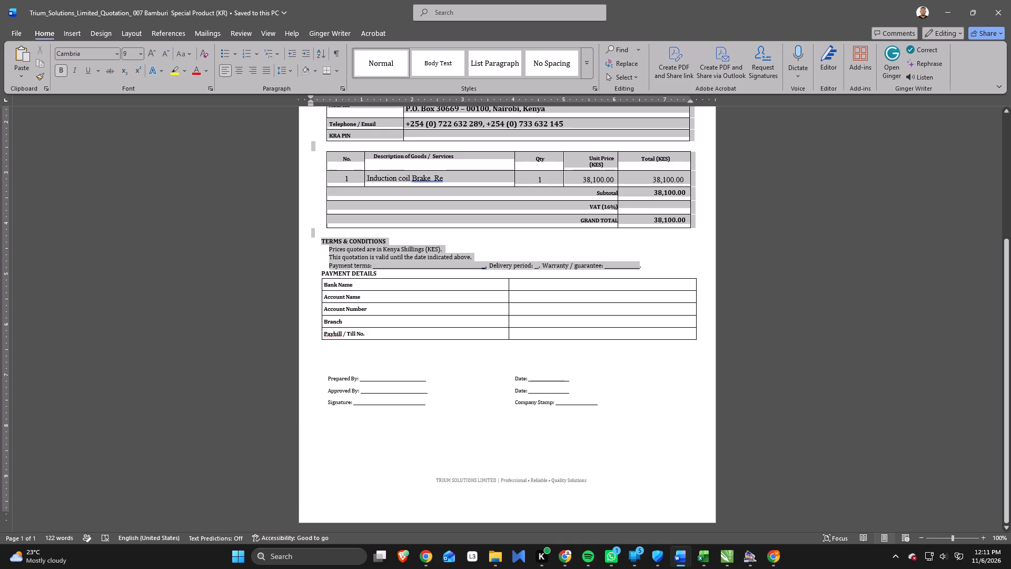
drag(629, 267, 646, 357)
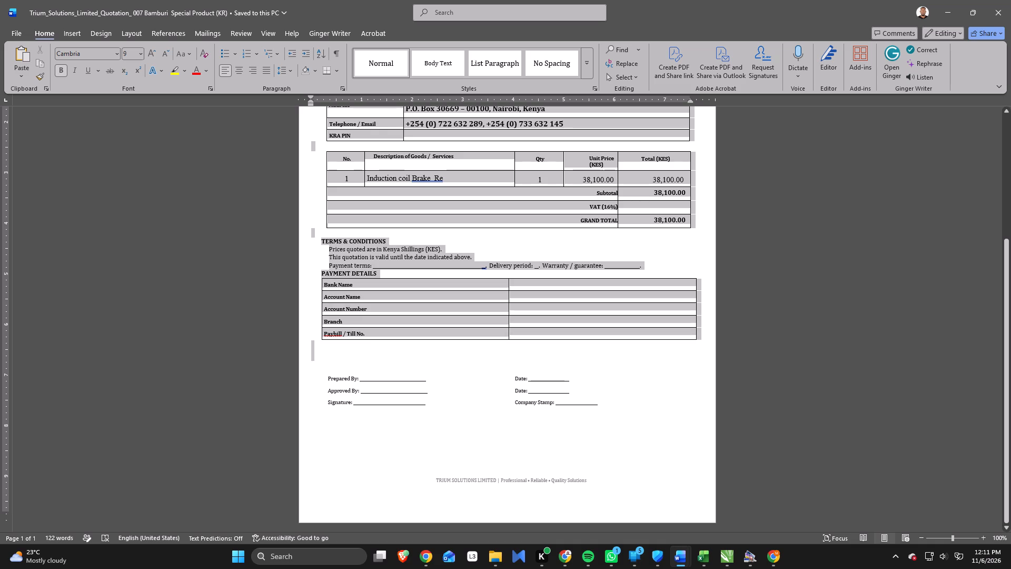
drag(646, 357, 646, 243)
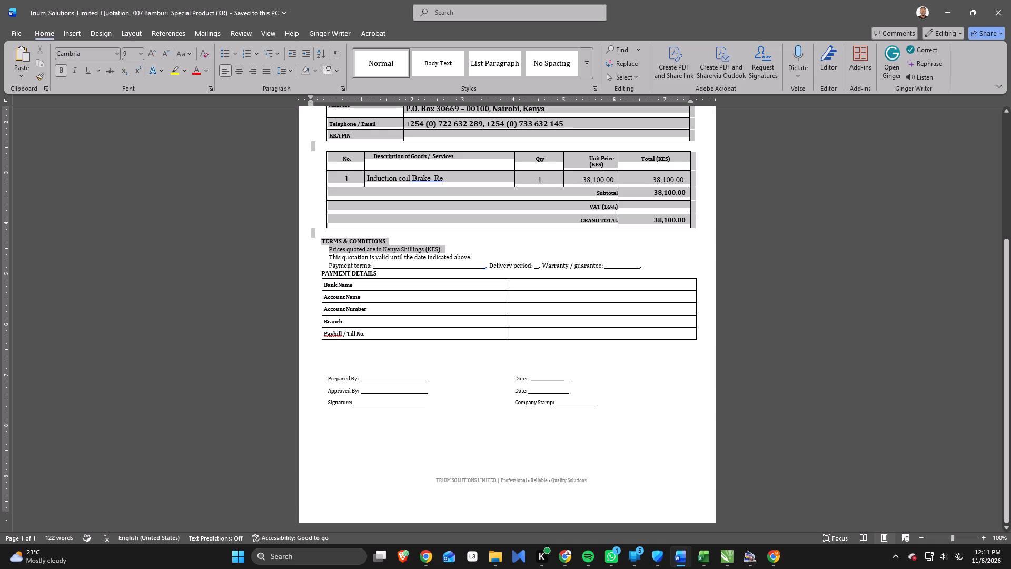
drag(646, 243, 649, 233)
key(ctrl+v)
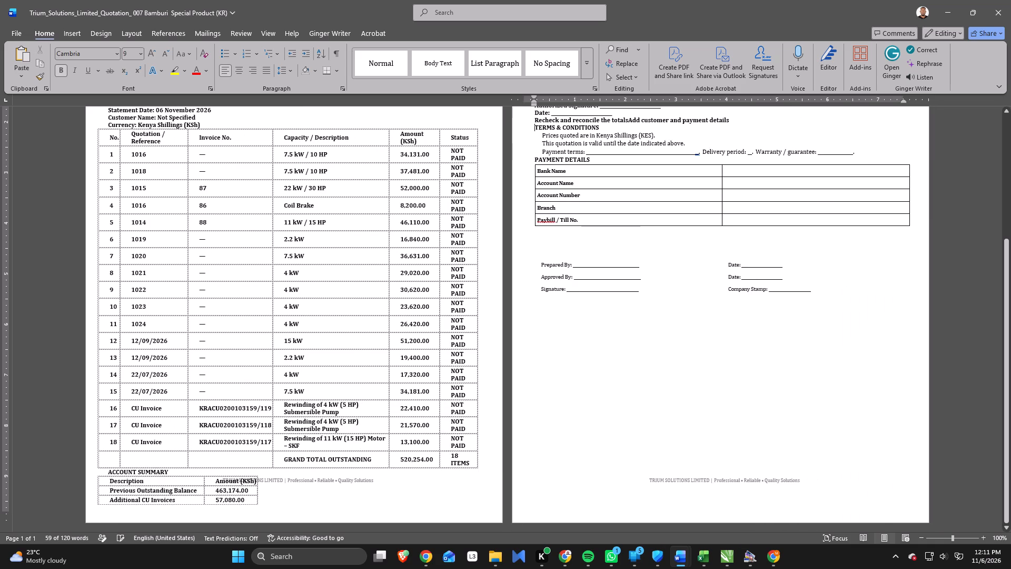
scroll(561, 454, down, 2)
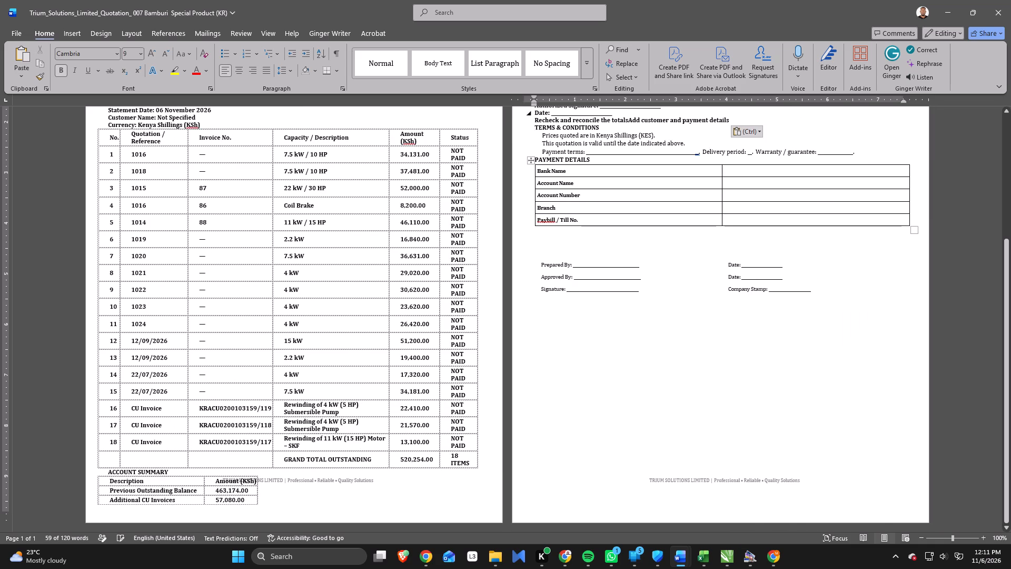
click(761, 130)
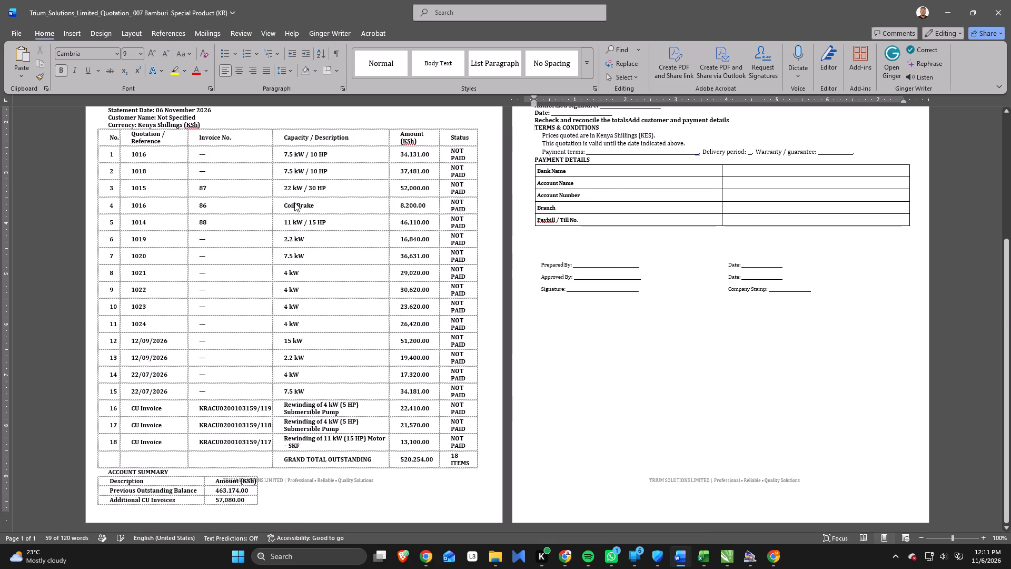
Set the font size of the entire document body to 12.
key(ctrl+a)
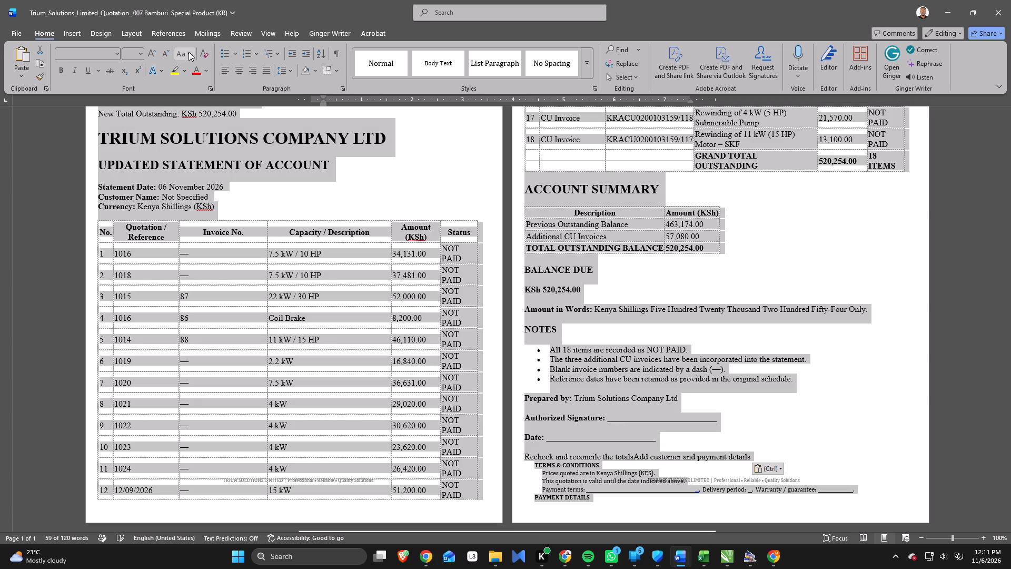
click(140, 53)
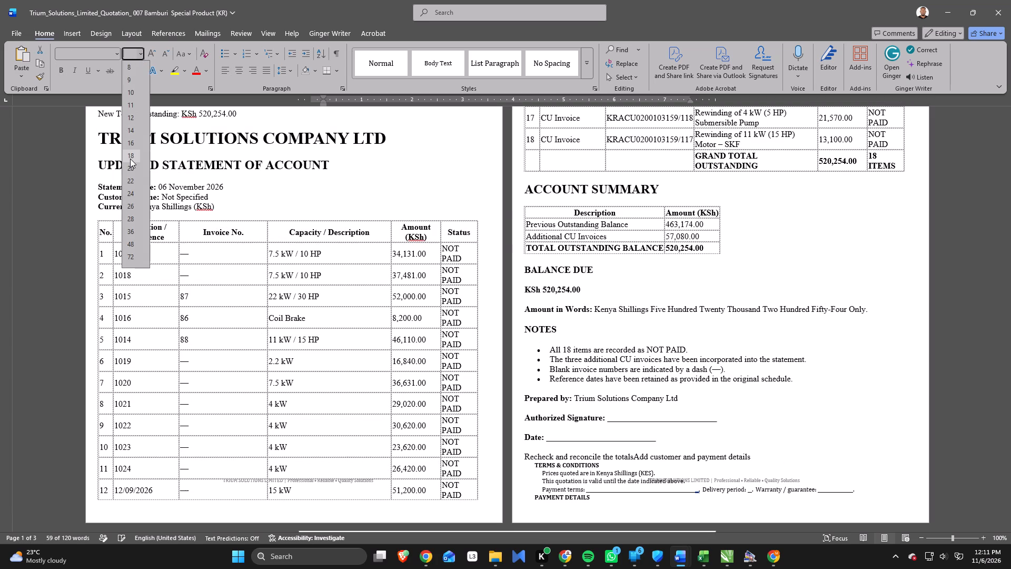
click(131, 120)
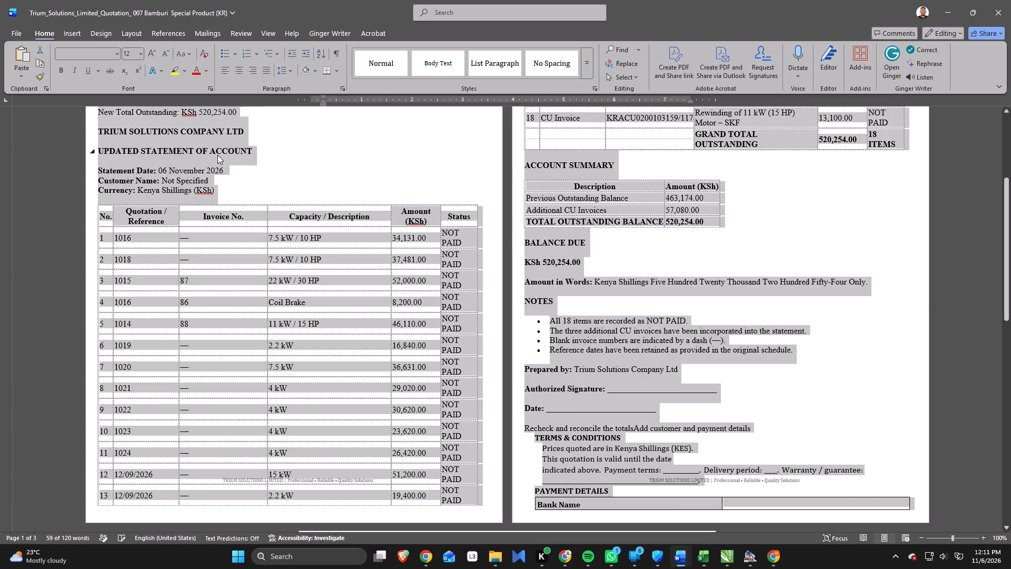
Delete the quotation number table, the introductory text and the TRIUM SOLUTIONS COMPANY LTD heading above the statement title.
scroll(217, 155, up, 5)
click(214, 261)
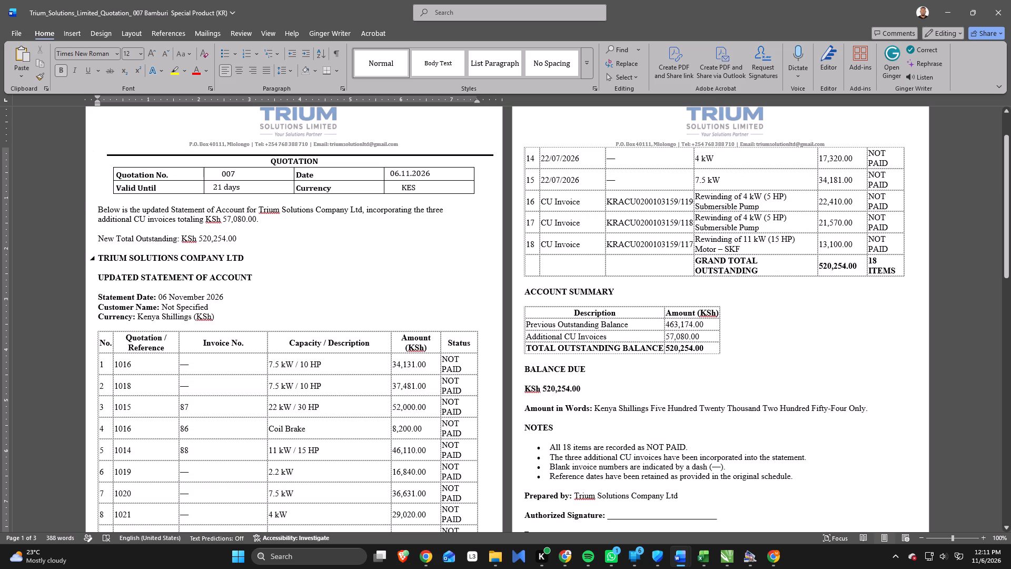
drag(254, 278, 219, 266)
click(249, 270)
drag(244, 263, 242, 262)
drag(242, 262, 108, 167)
key(BackSpace)
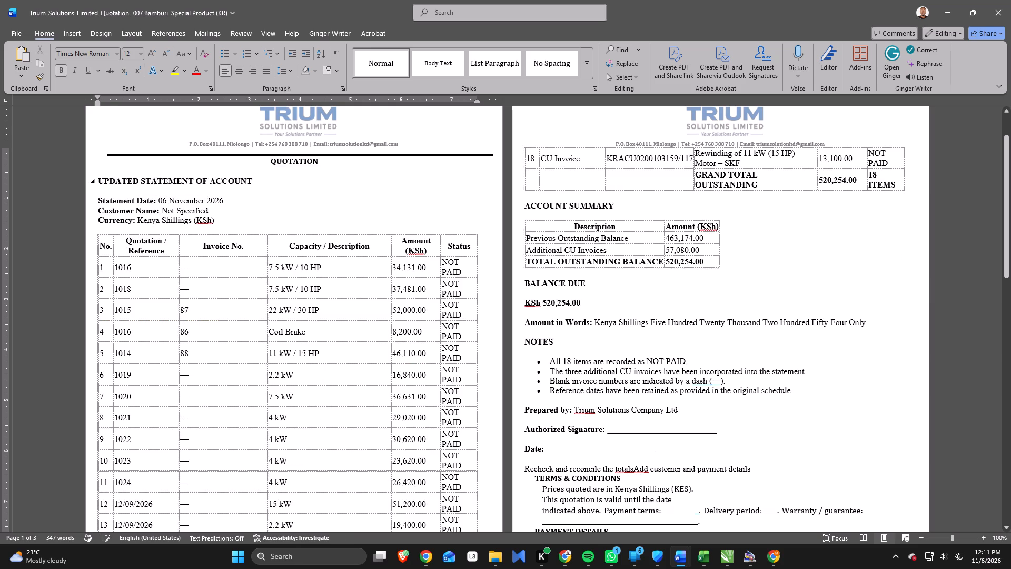
Remove the QUOTATION heading so that UPDATED STATEMENT OF ACCOUNT takes its place as the centred title under the letterhead.
key(BackSpace)
key(BackSpace)
key(BackSpace)
key(BackSpace)
key(BackSpace)
key(BackSpace)
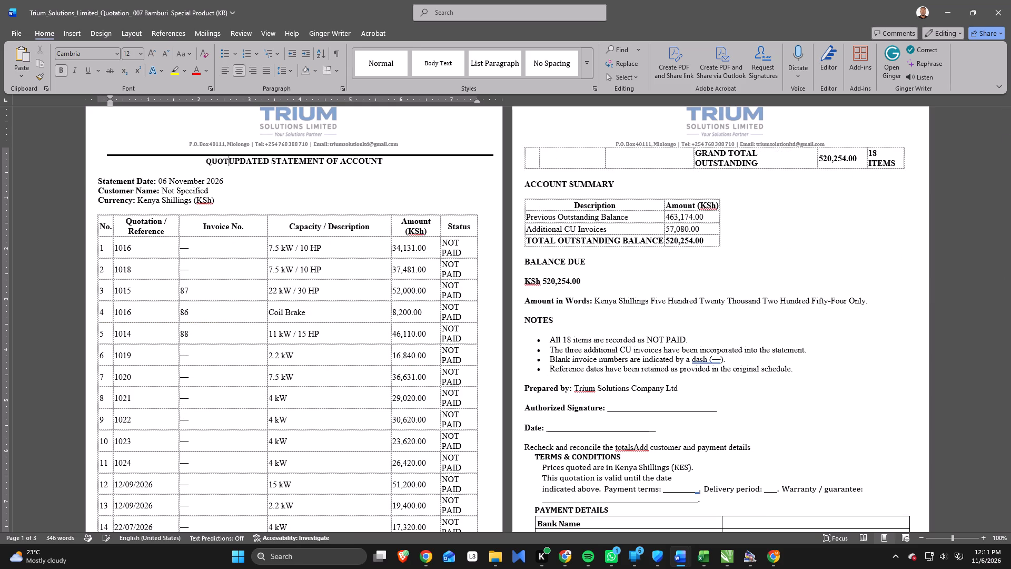
key(BackSpace)
key(BackSpace)
key(BackSpace)
key(BackSpace)
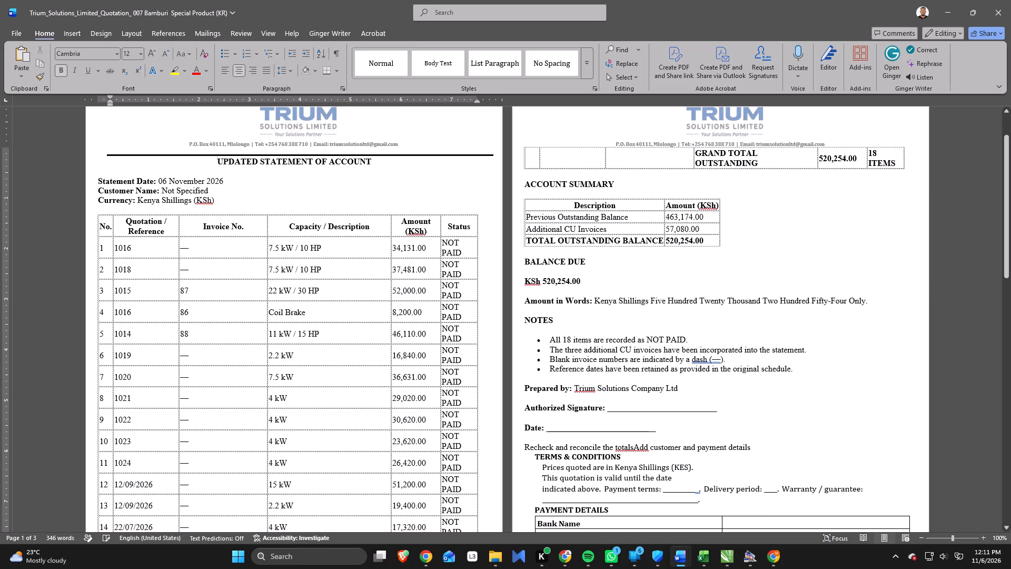
Review the statement's layout across the pages, including the invoice table, account summary, notes and leftover template sections.
click(235, 200)
scroll(273, 202, down, 3)
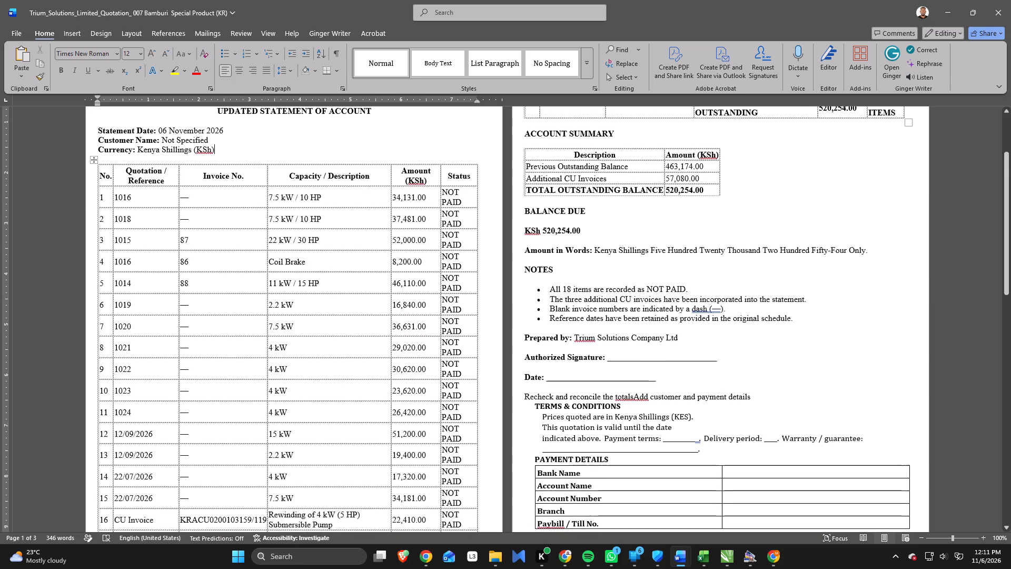
scroll(298, 209, down, 4)
click(460, 426)
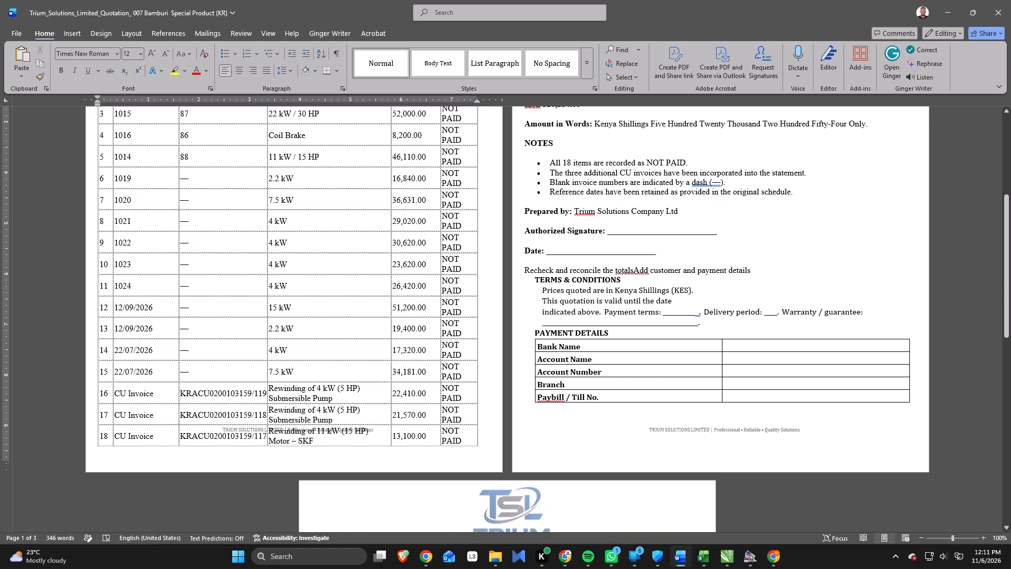
scroll(639, 246, up, 3)
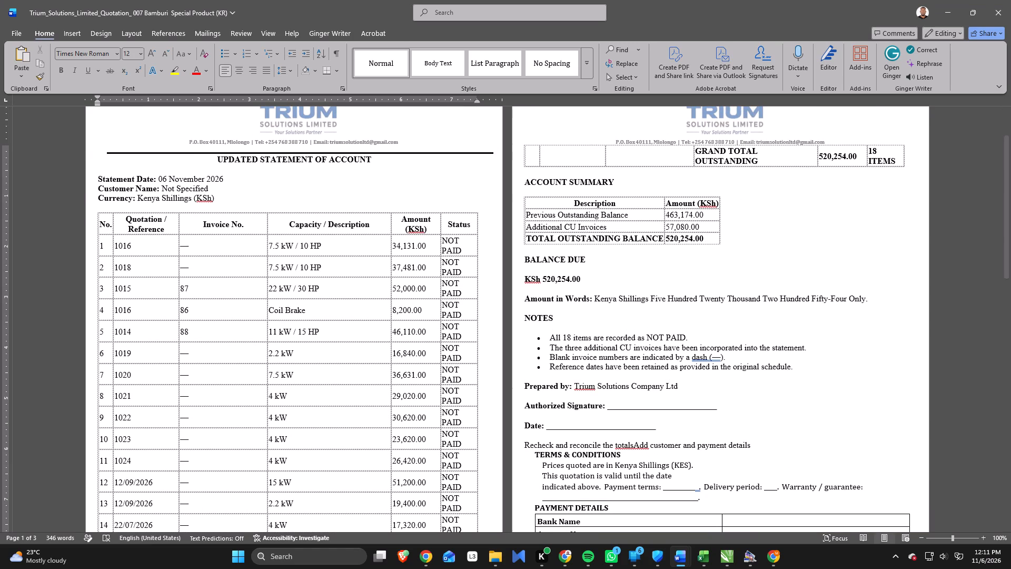
scroll(470, 193, up, 3)
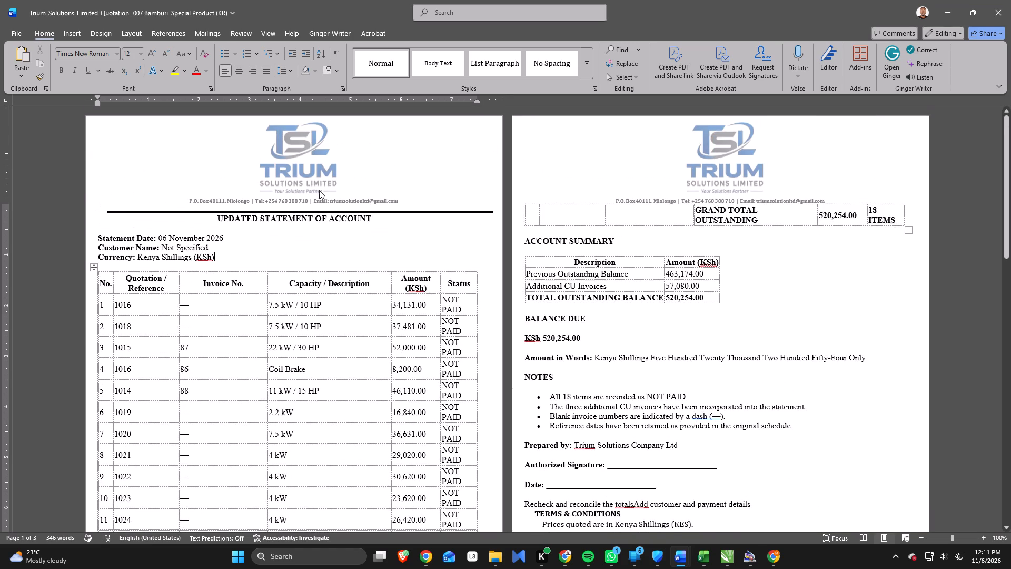
scroll(318, 189, up, 3)
scroll(314, 190, down, 4)
scroll(267, 230, down, 3)
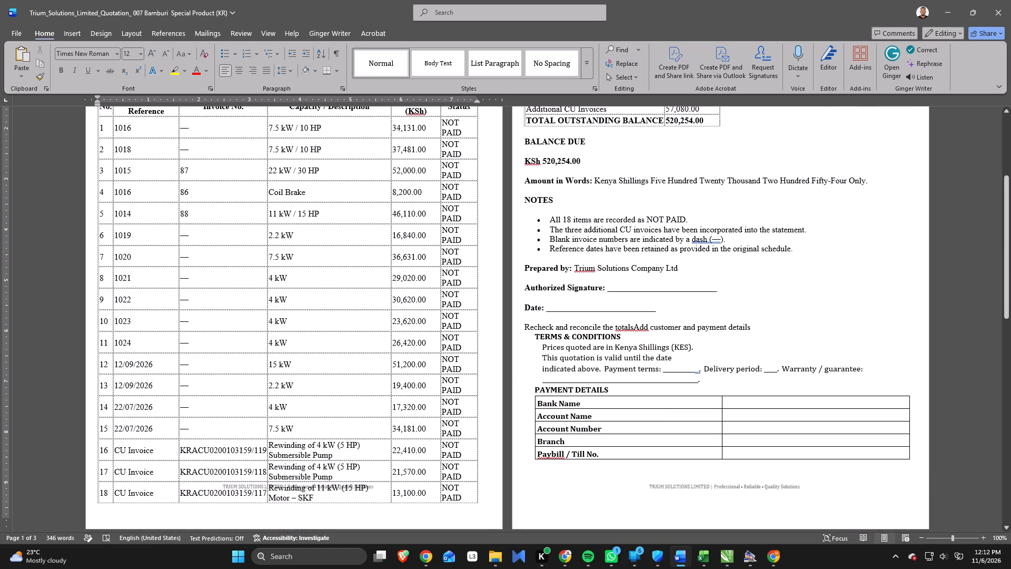
click(291, 396)
scroll(857, 175, up, 3)
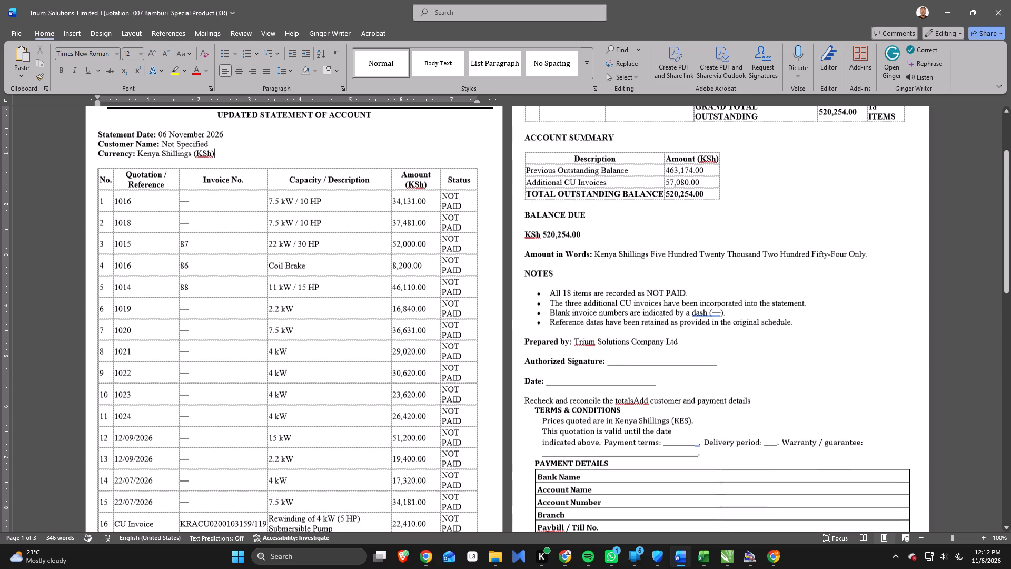
Try to reduce the overall size of the invoice table and the height of row 3, and check the page layout.
click(821, 128)
scroll(856, 150, up, 3)
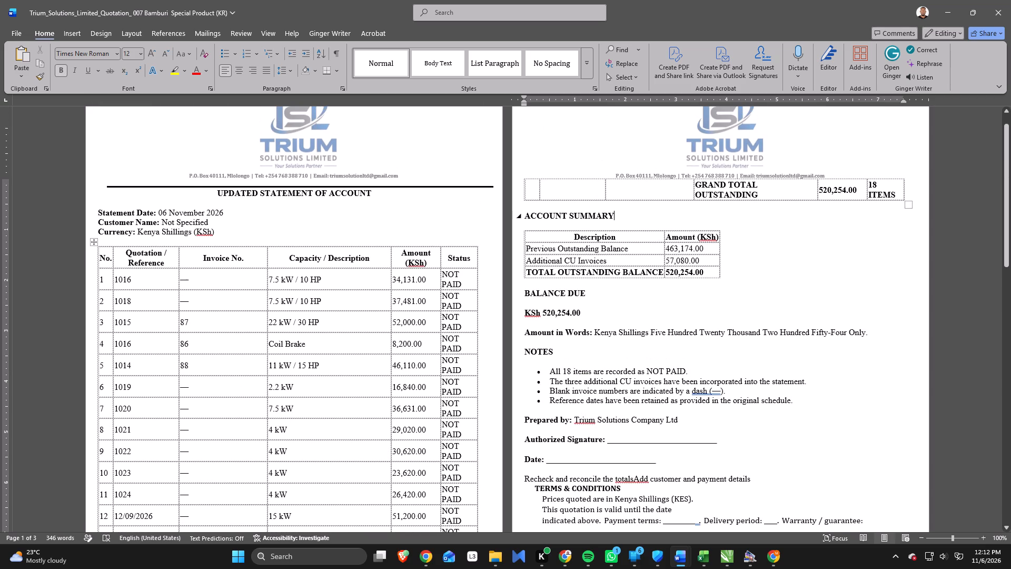
drag(908, 206, 894, 137)
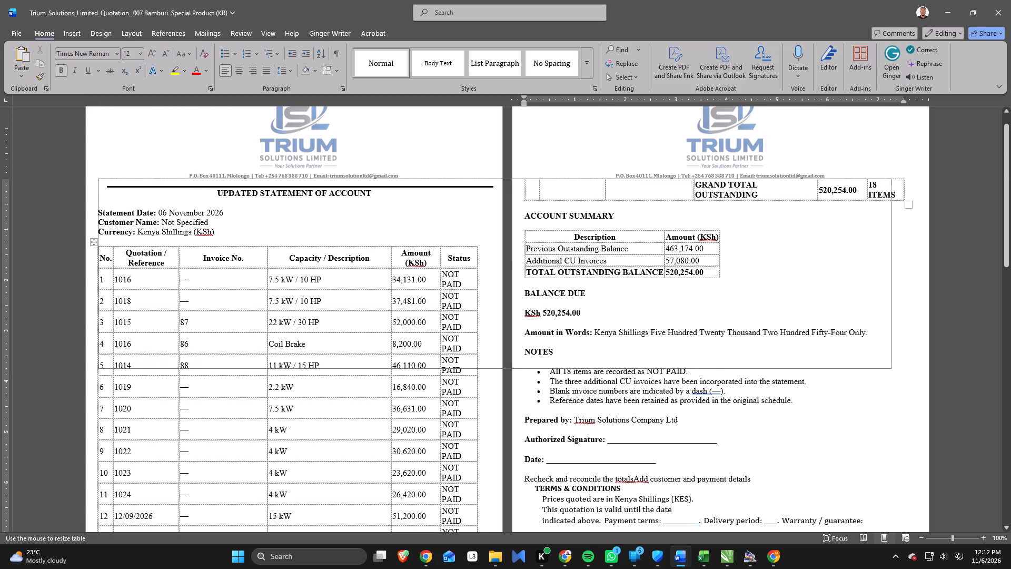
drag(894, 137, 908, 143)
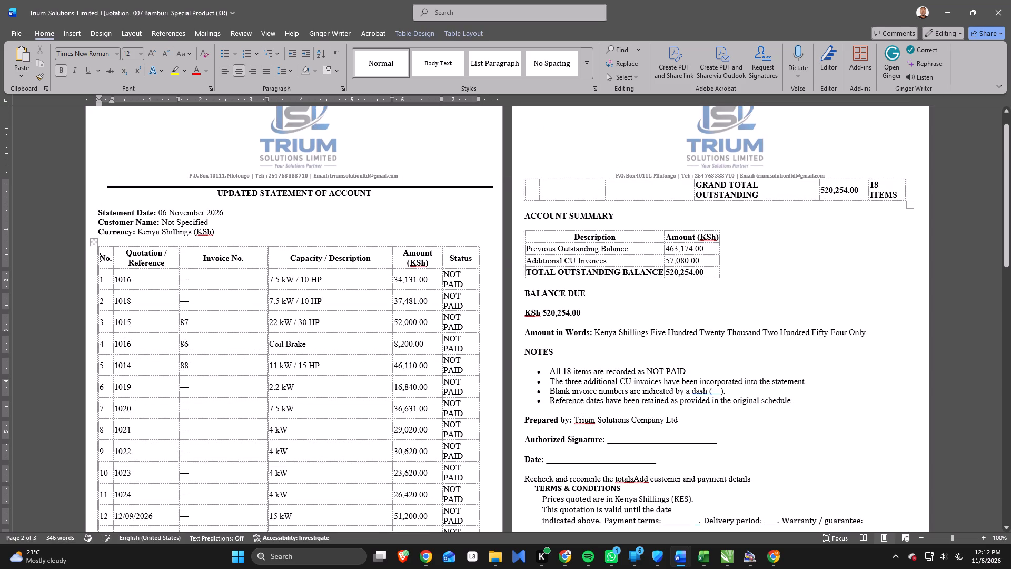
drag(312, 333, 311, 323)
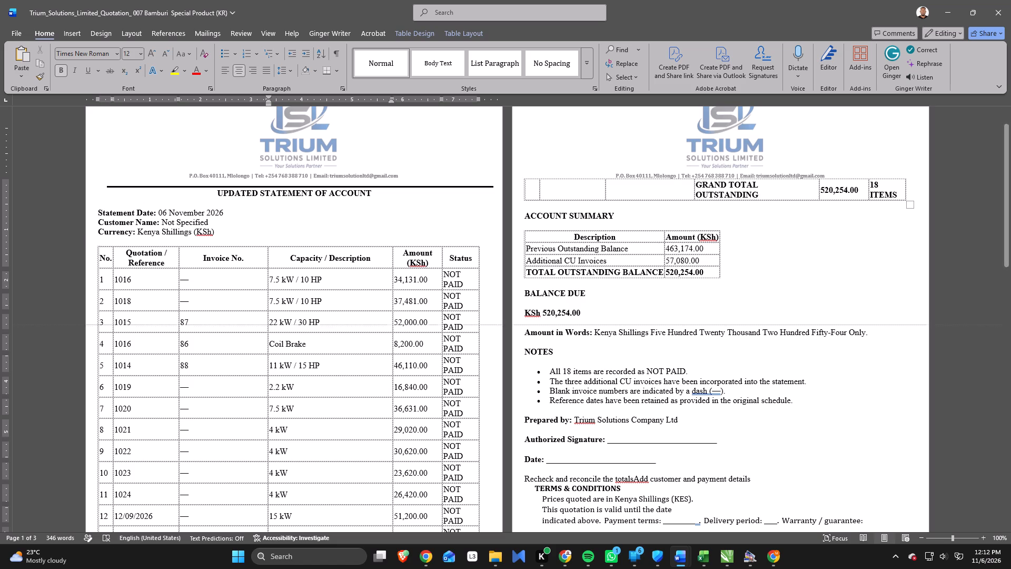
drag(311, 323, 310, 321)
click(301, 307)
scroll(333, 302, down, 4)
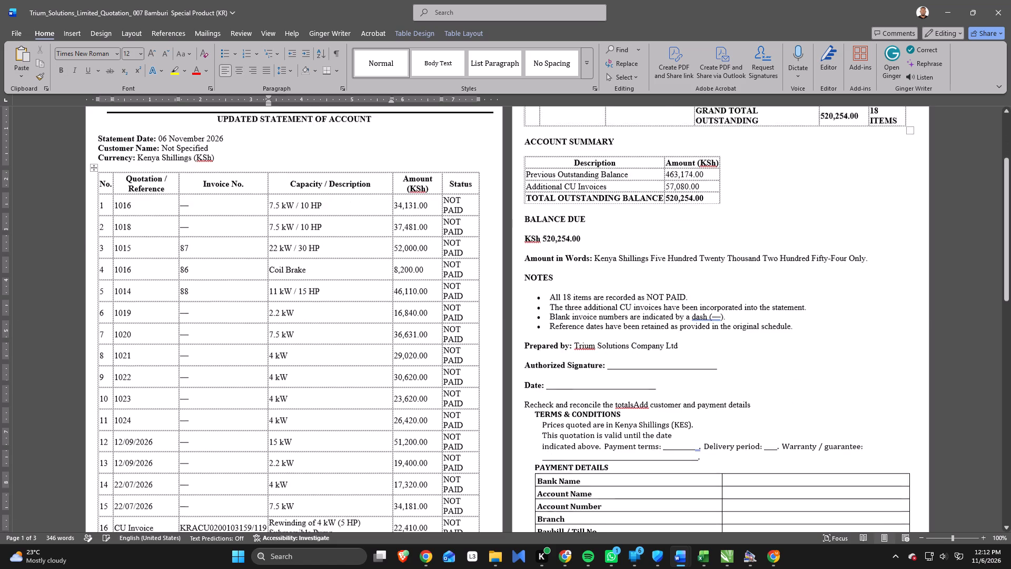
scroll(333, 303, down, 9)
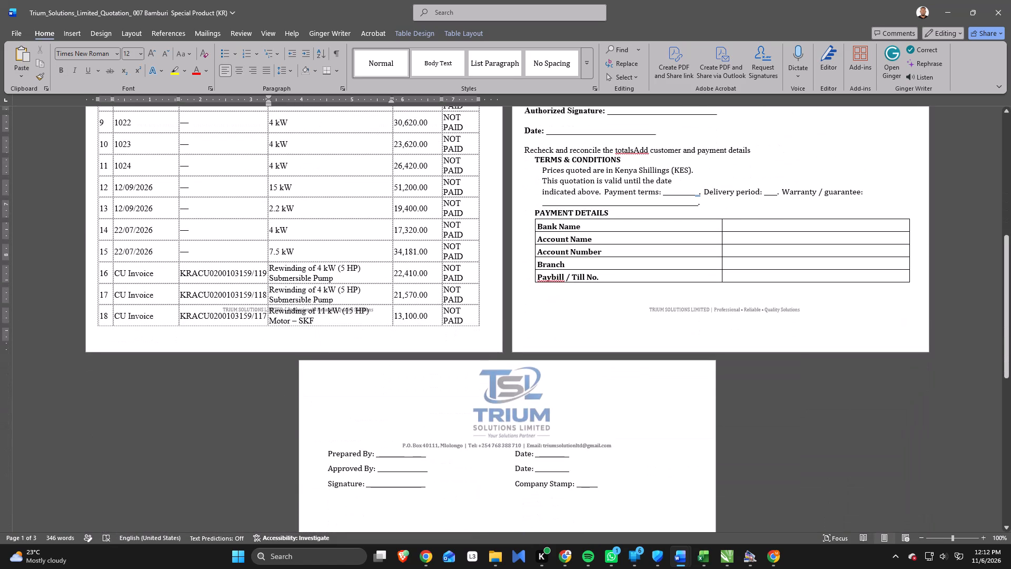
scroll(338, 309, up, 9)
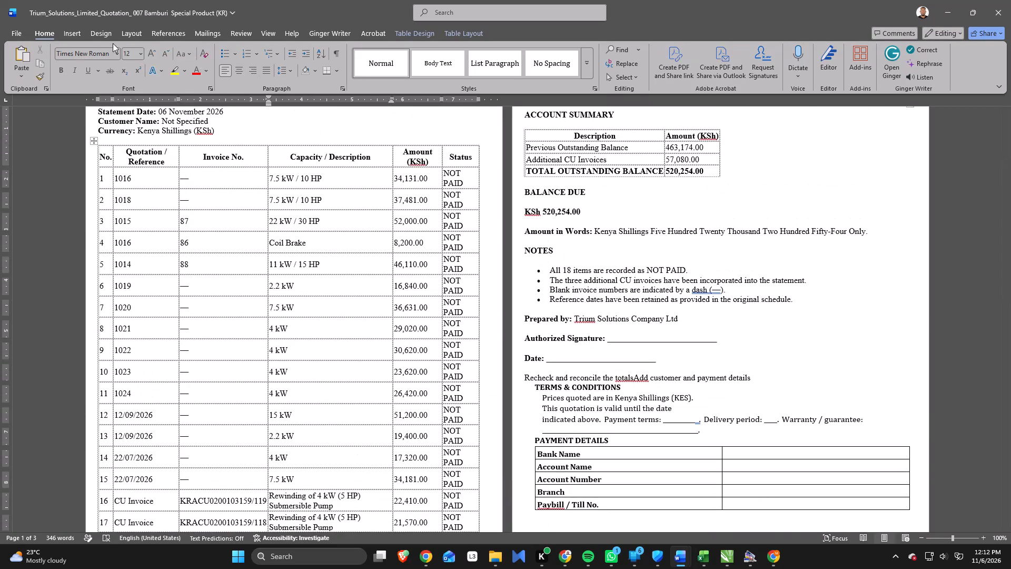
Set the document's page size to A4 210 x 297 mm.
click(122, 37)
click(89, 72)
scroll(106, 108, up, 8)
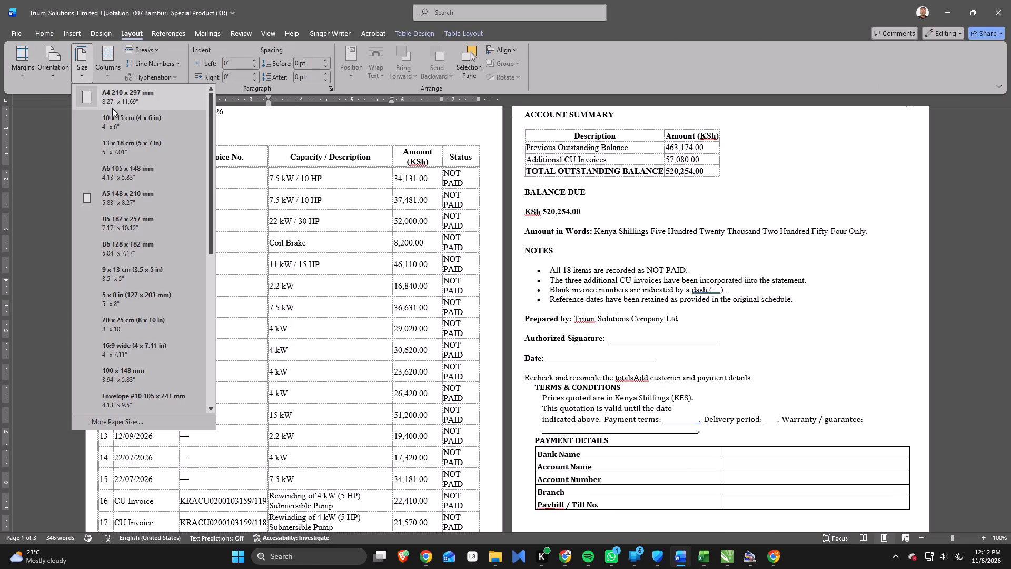
click(138, 104)
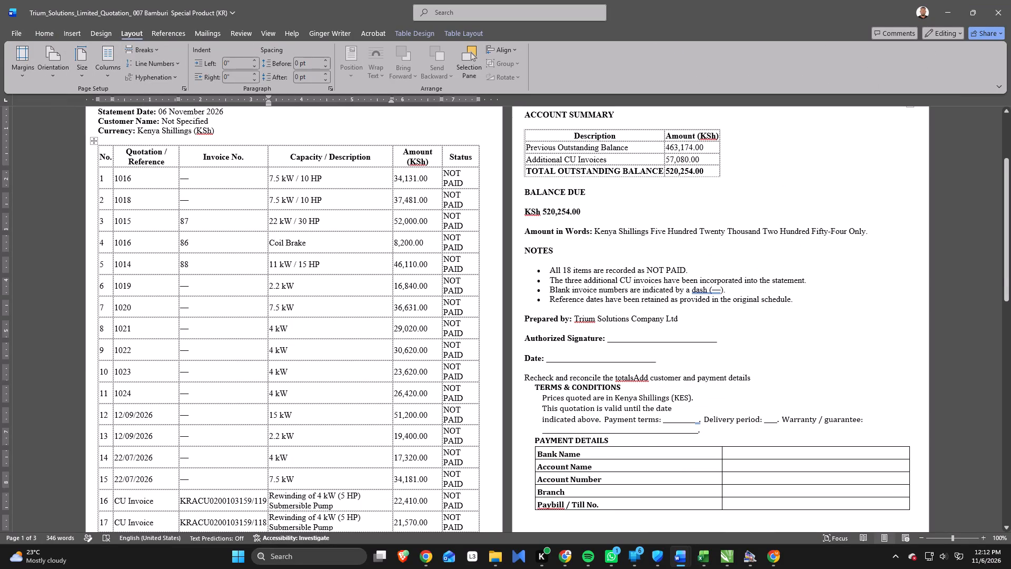
Centre the Statement Date, Customer Name and Currency lines beneath the UPDATED STATEMENT OF ACCOUNT title.
scroll(252, 158, up, 7)
click(225, 246)
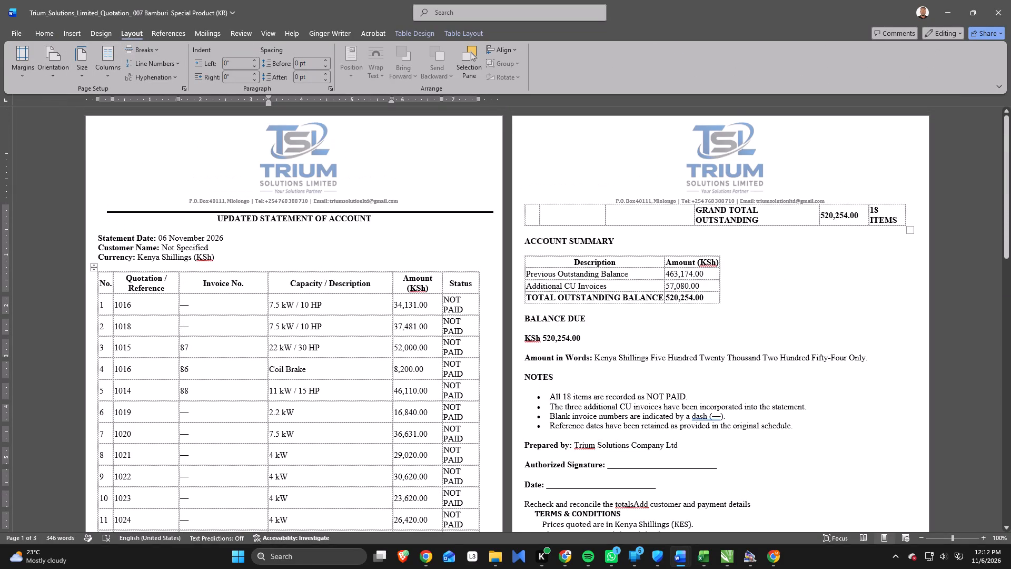
drag(227, 258, 108, 240)
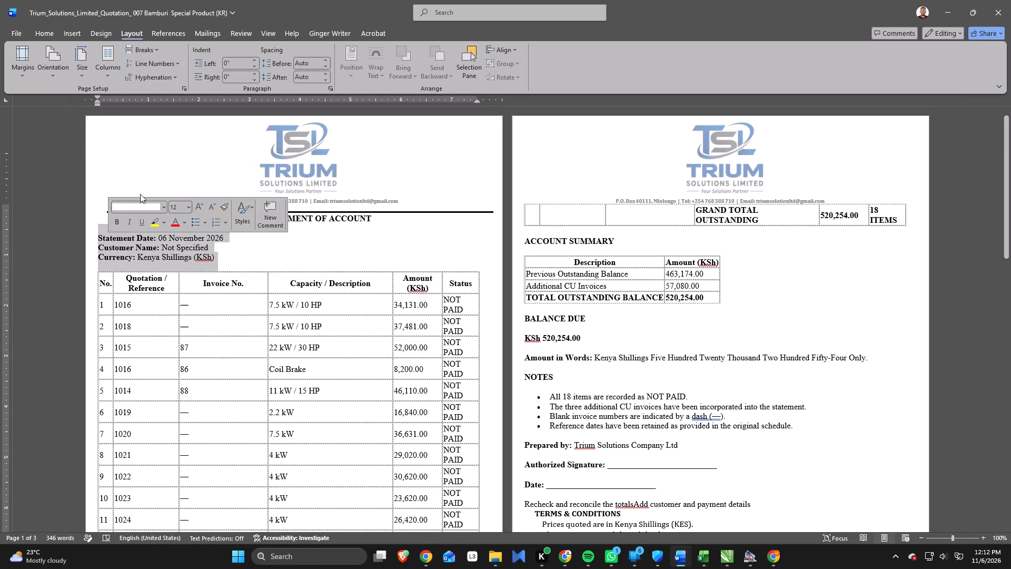
click(43, 32)
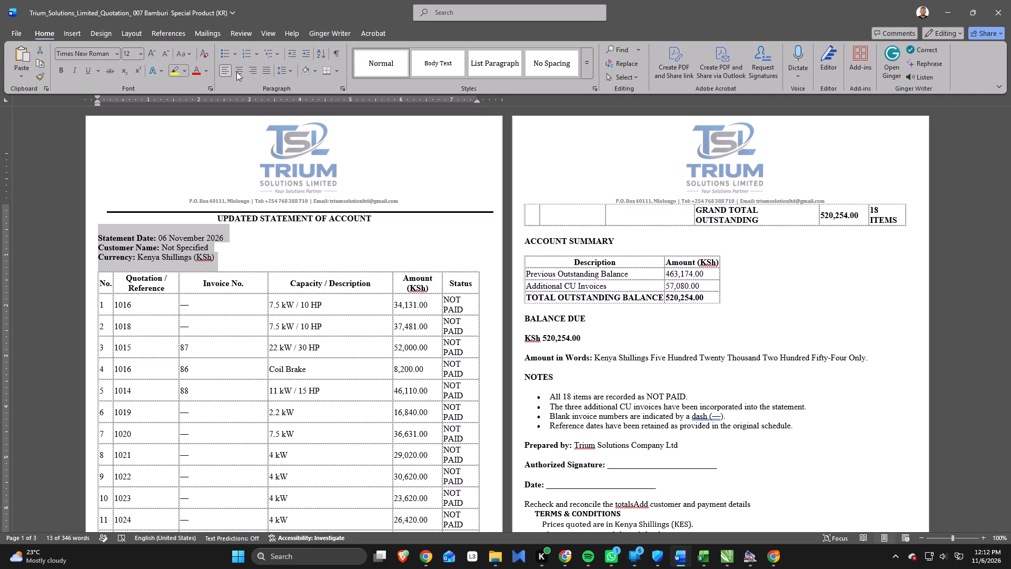
click(235, 73)
click(297, 234)
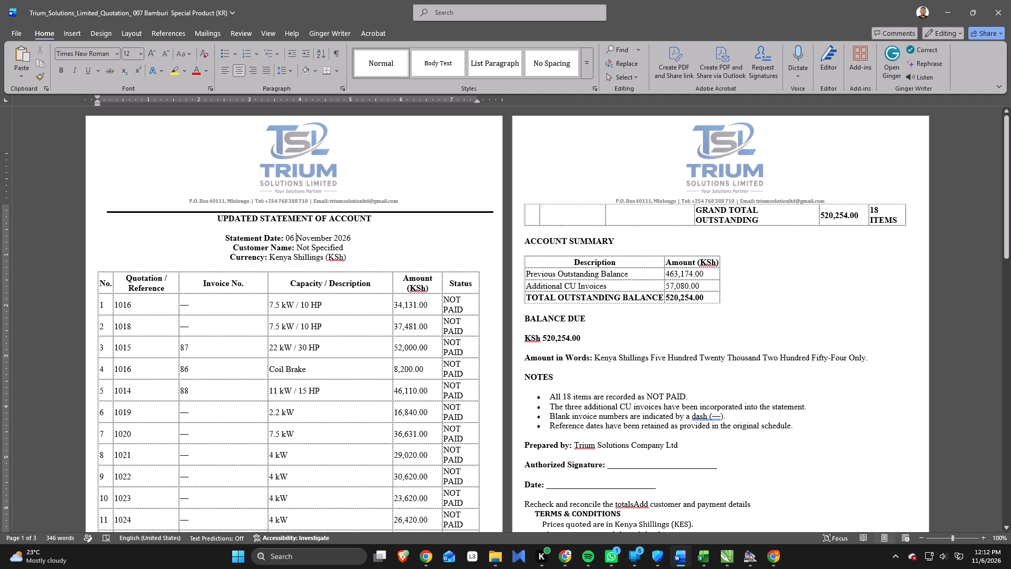
Remove the space after paragraphs throughout the whole document and check how the pages are laid out.
key(ctrl+a)
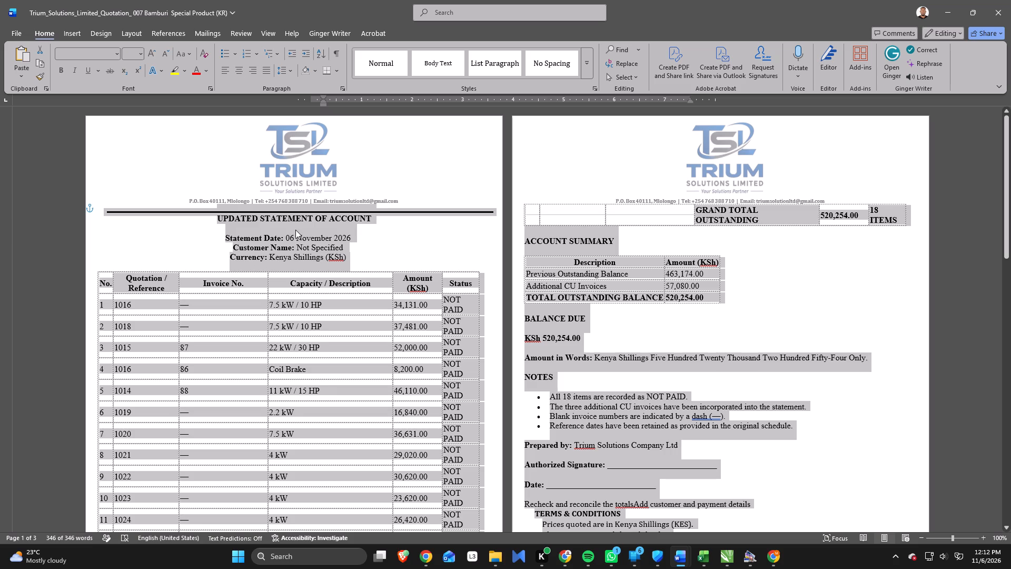
click(293, 74)
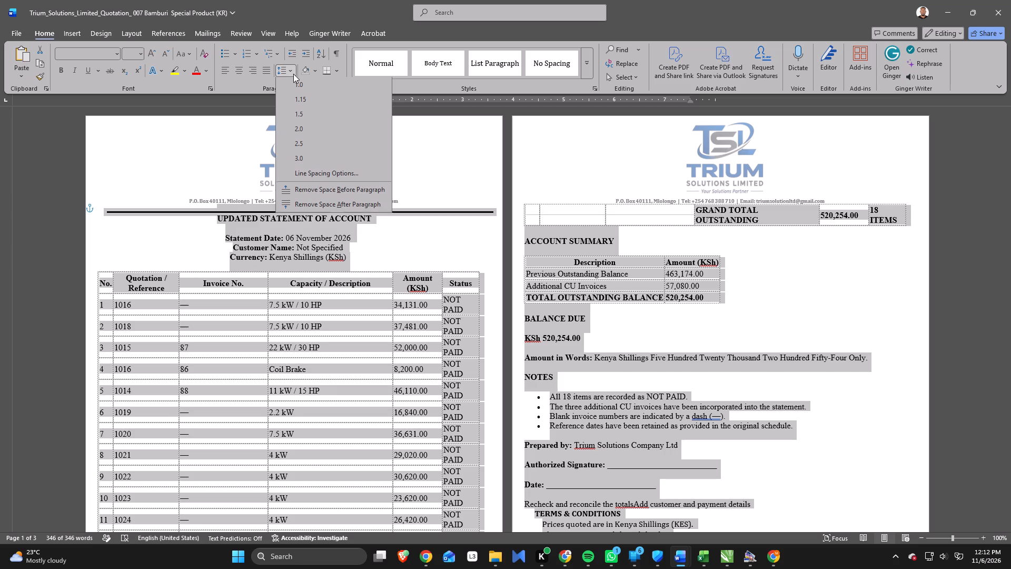
click(310, 207)
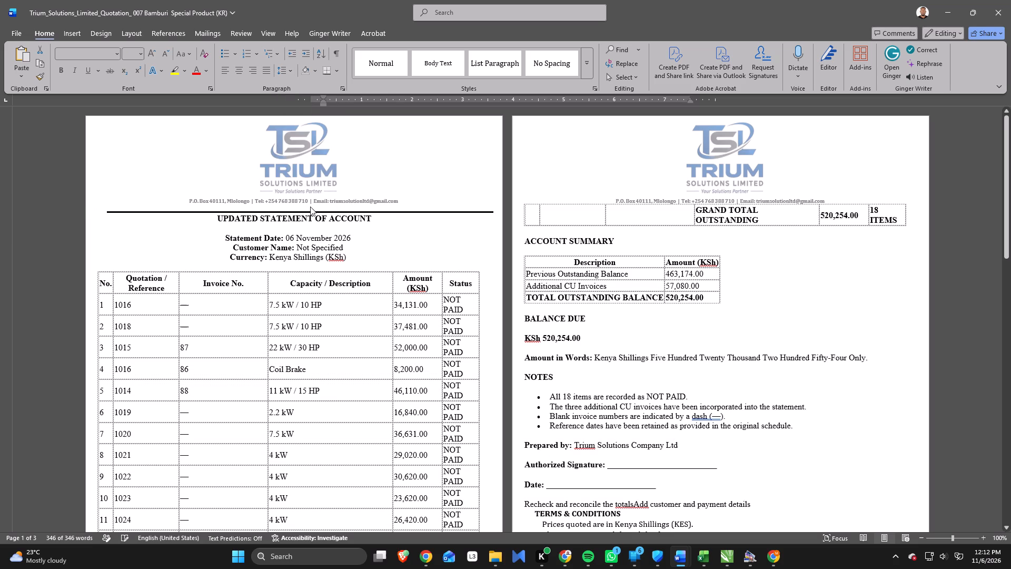
click(294, 75)
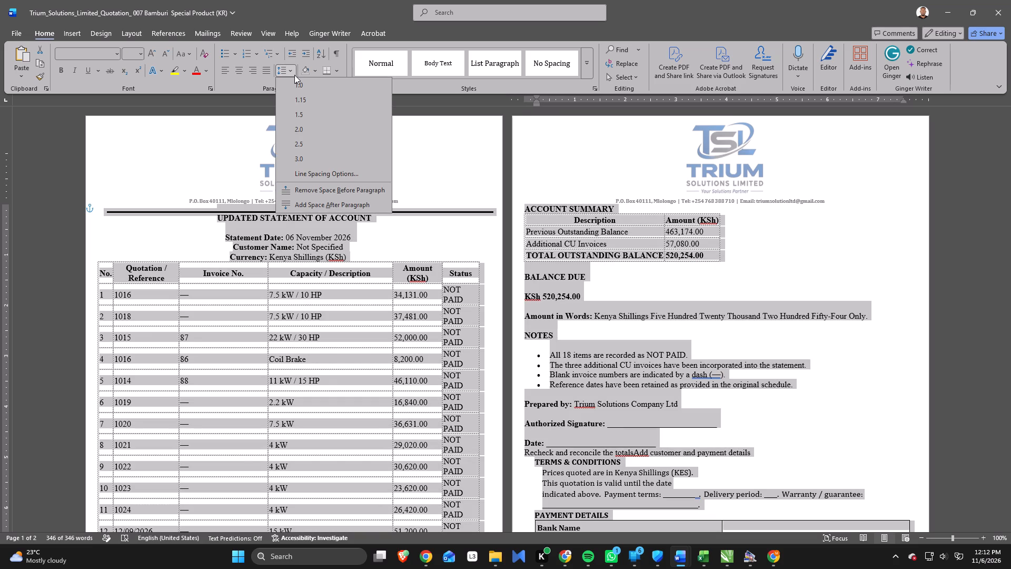
click(294, 308)
scroll(370, 327, down, 9)
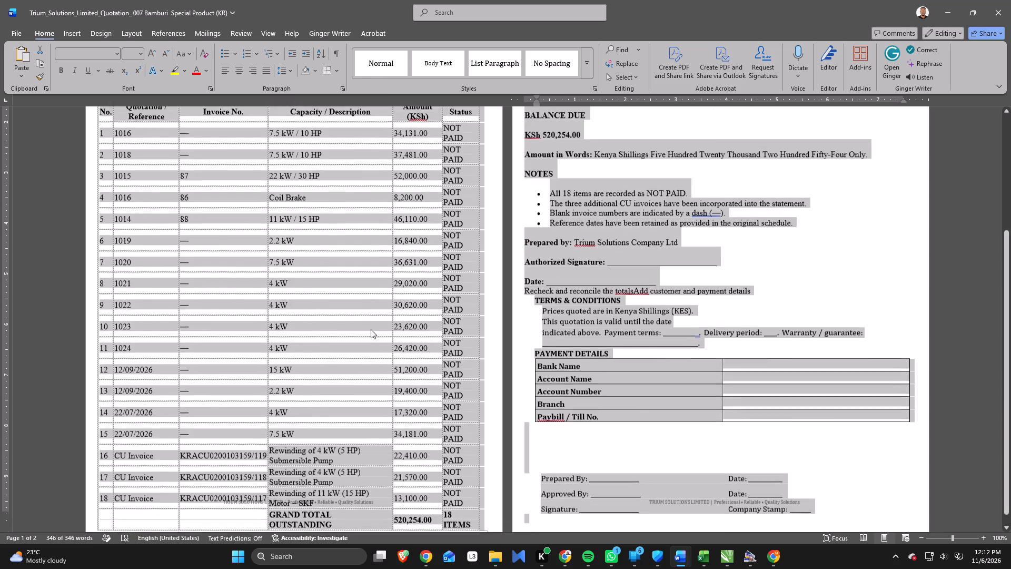
scroll(371, 329, down, 5)
click(363, 322)
scroll(340, 341, down, 5)
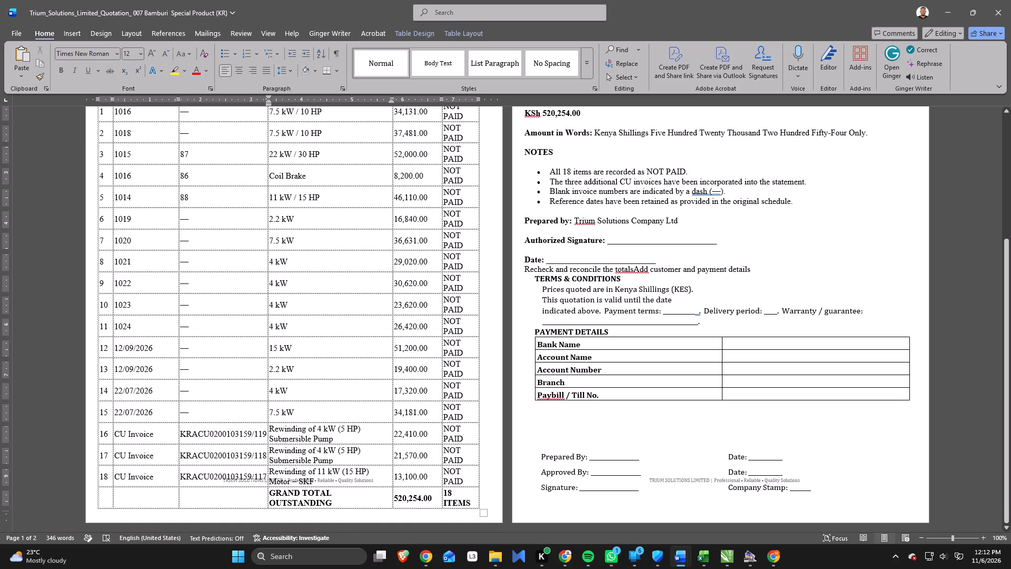
scroll(347, 288, up, 2)
scroll(354, 284, down, 8)
scroll(393, 126, up, 4)
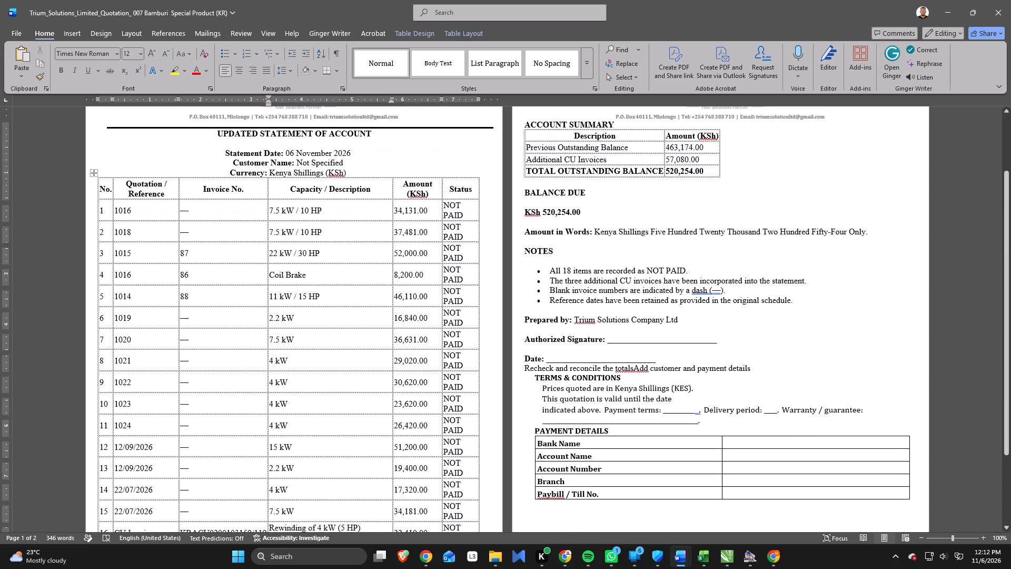
Narrow the invoice table's Capacity / Description column and widen the Status column so NOT PAID fits on one line.
drag(392, 186, 370, 188)
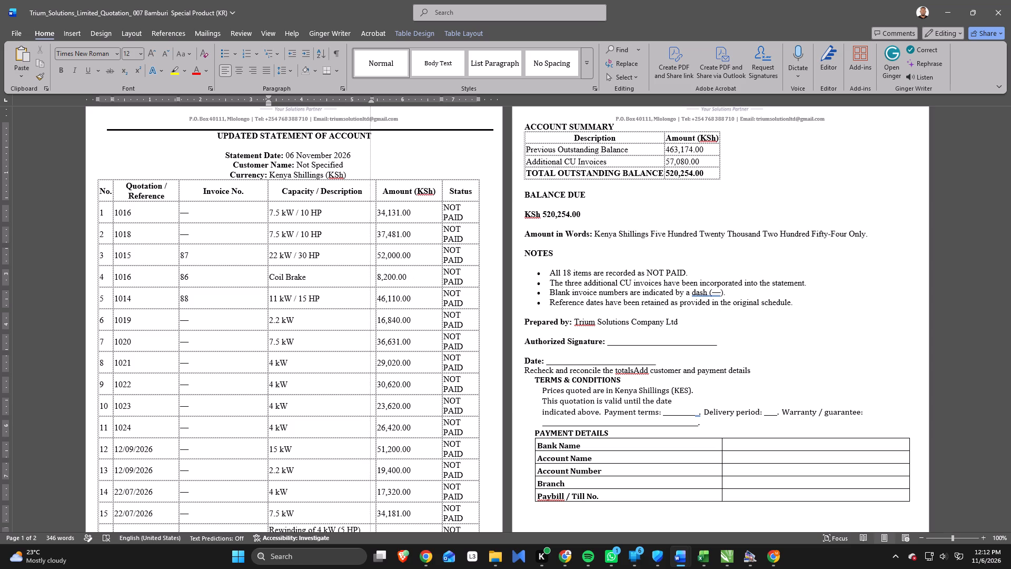
drag(370, 188, 363, 187)
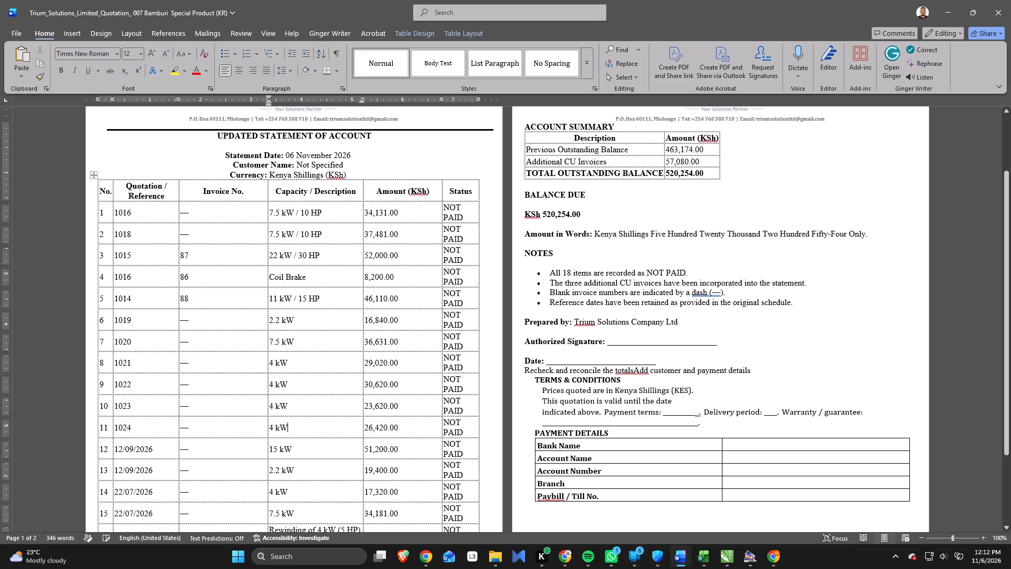
click(442, 185)
click(442, 190)
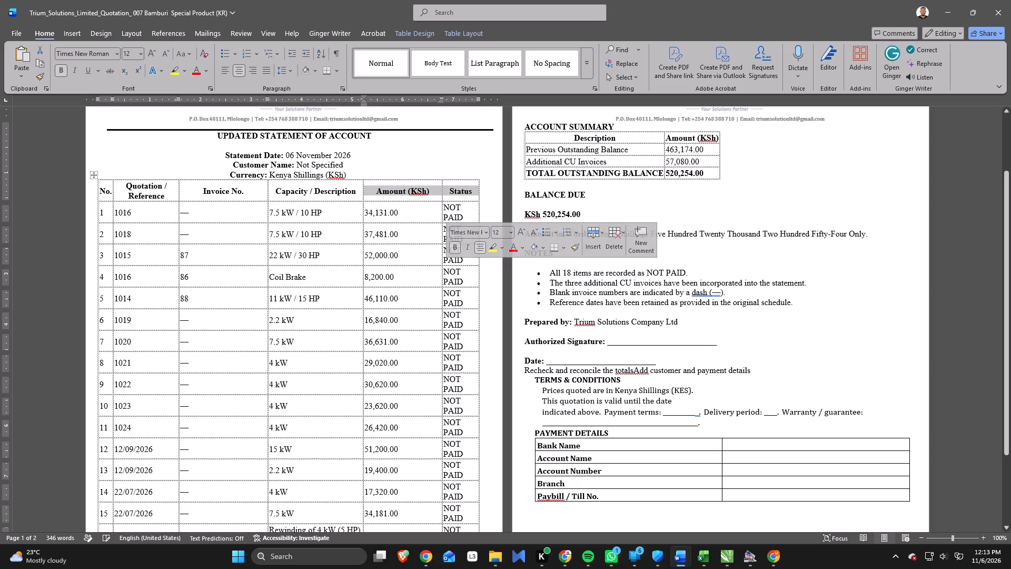
drag(442, 211, 430, 209)
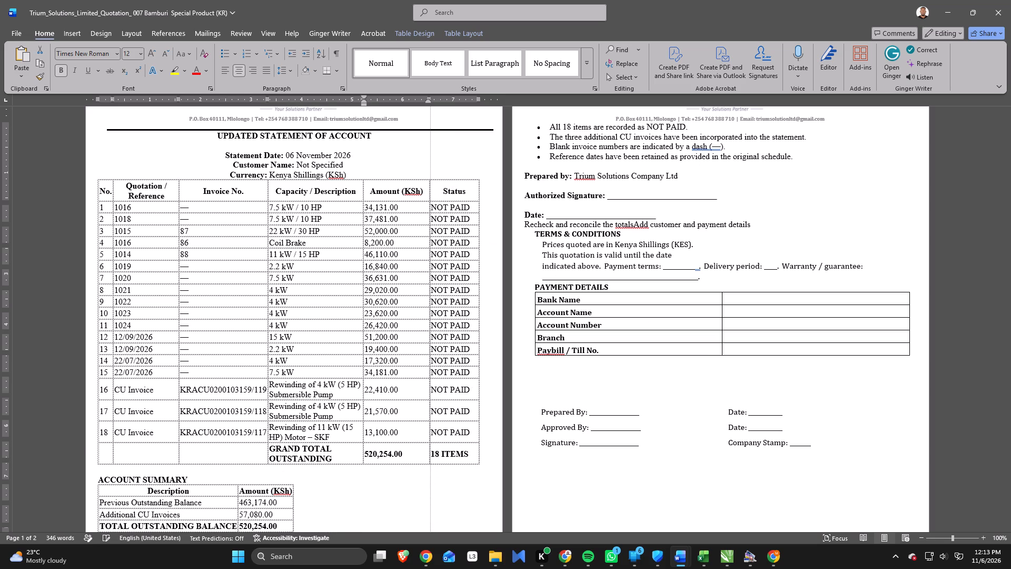
drag(430, 209, 430, 209)
Move the border between Invoice No. and Capacity / Description to give the description column more width, tightening the Quotation / Reference column.
scroll(304, 289, down, 2)
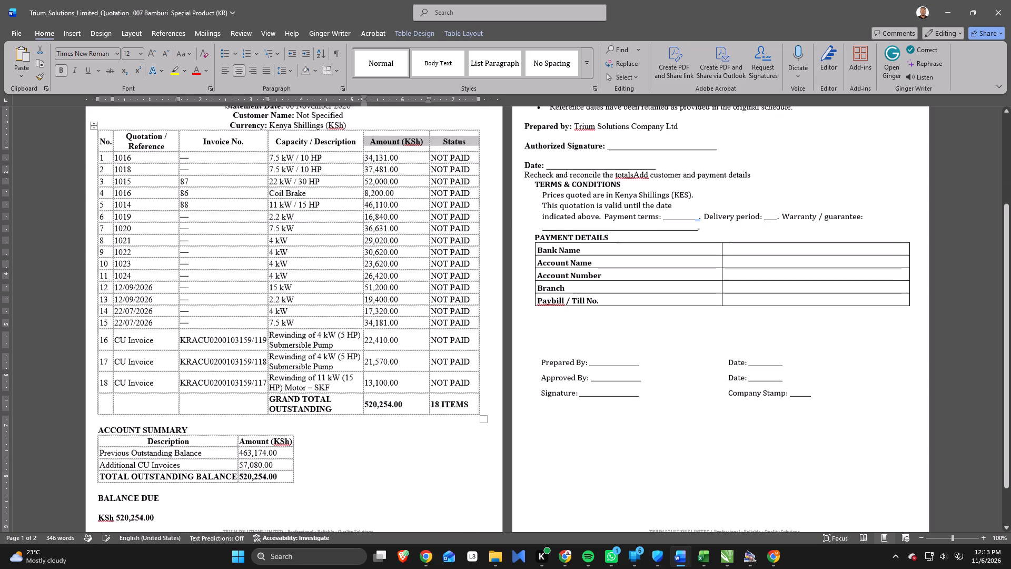
click(247, 281)
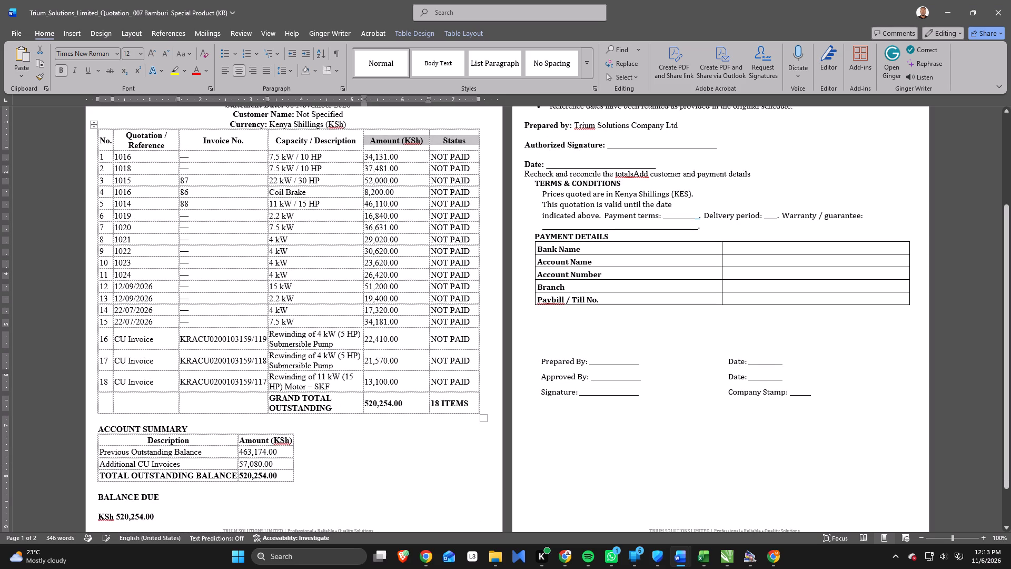
drag(267, 136, 246, 142)
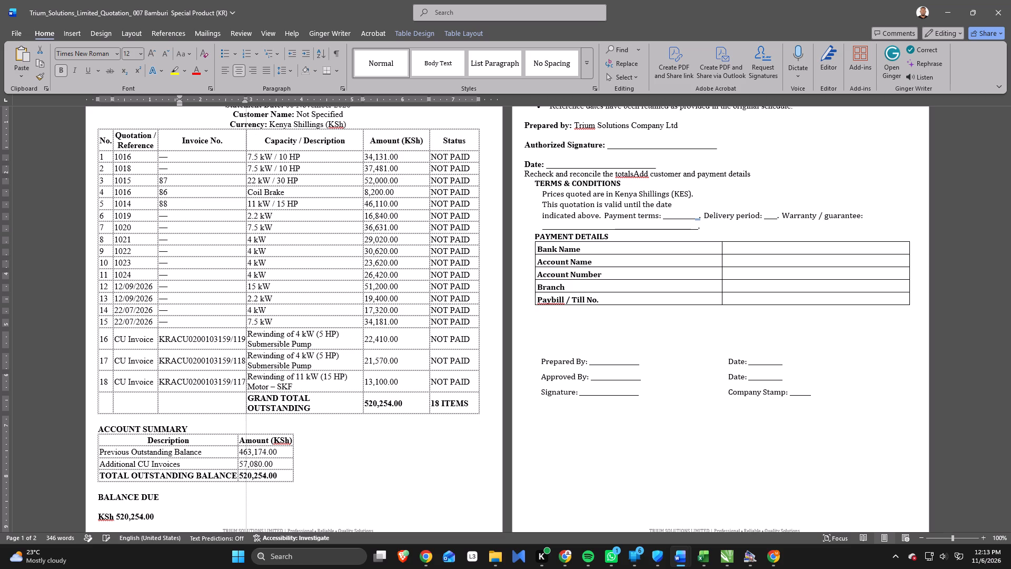
drag(246, 142, 251, 144)
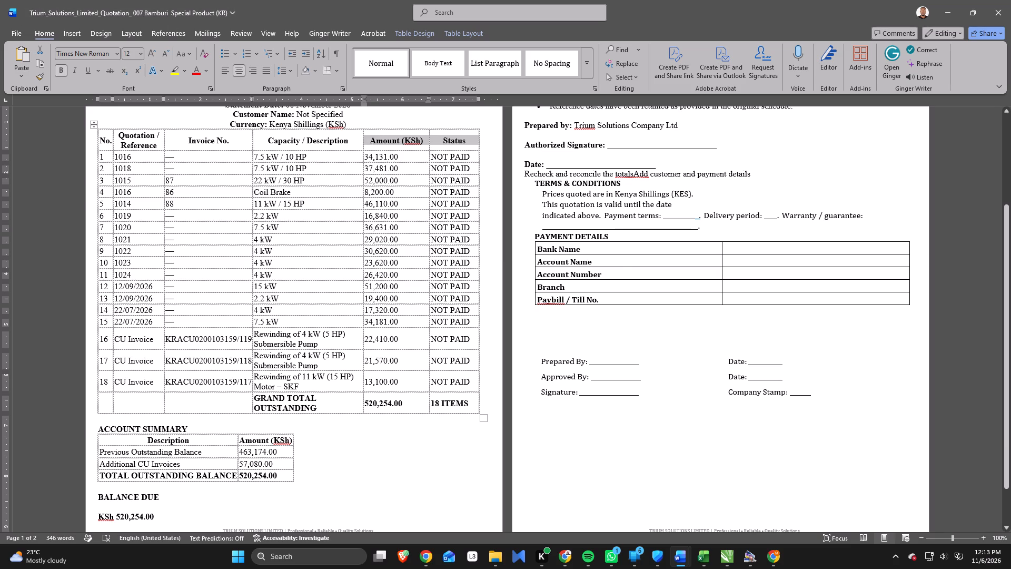
scroll(225, 311, up, 3)
click(245, 176)
click(244, 173)
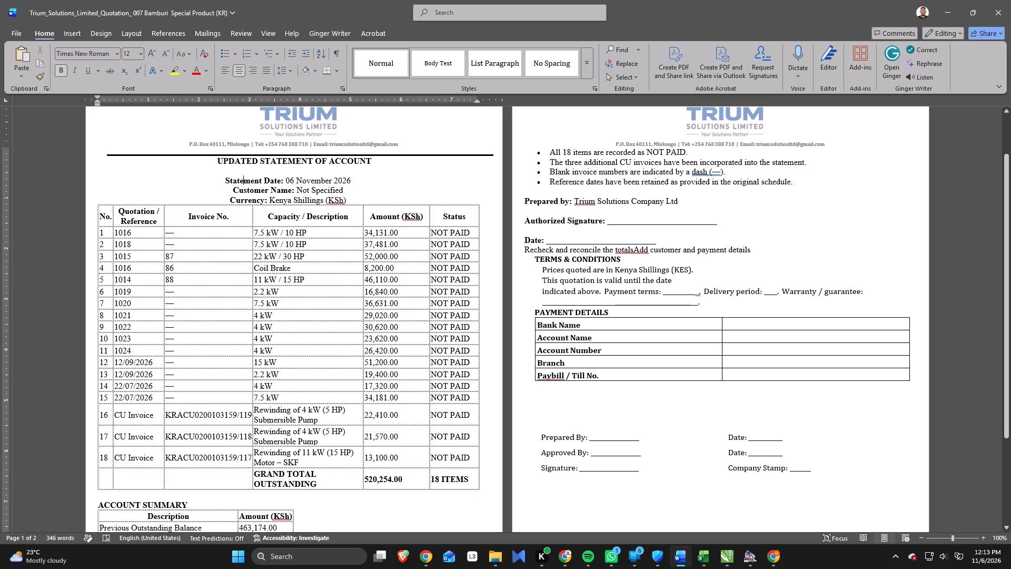
scroll(417, 264, down, 4)
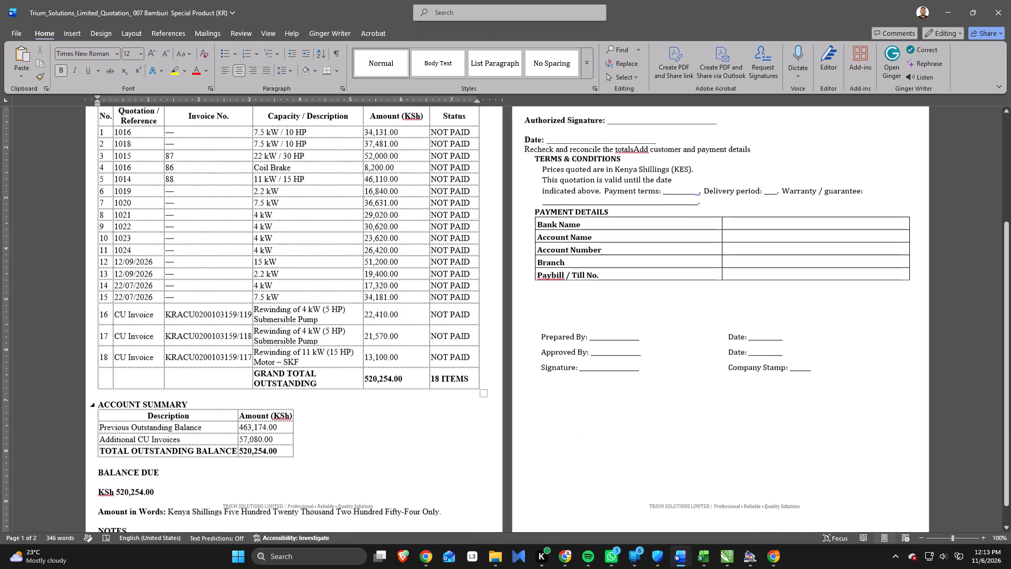
Draw border lines with Draw Table along the invoice table's top edge and beneath its header row, from No. to Status.
click(483, 392)
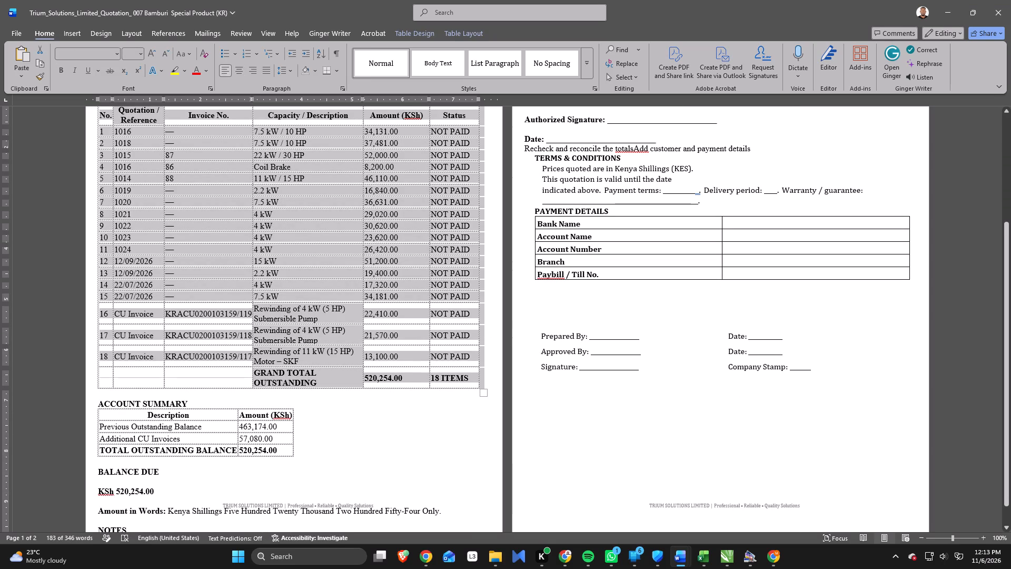
click(456, 37)
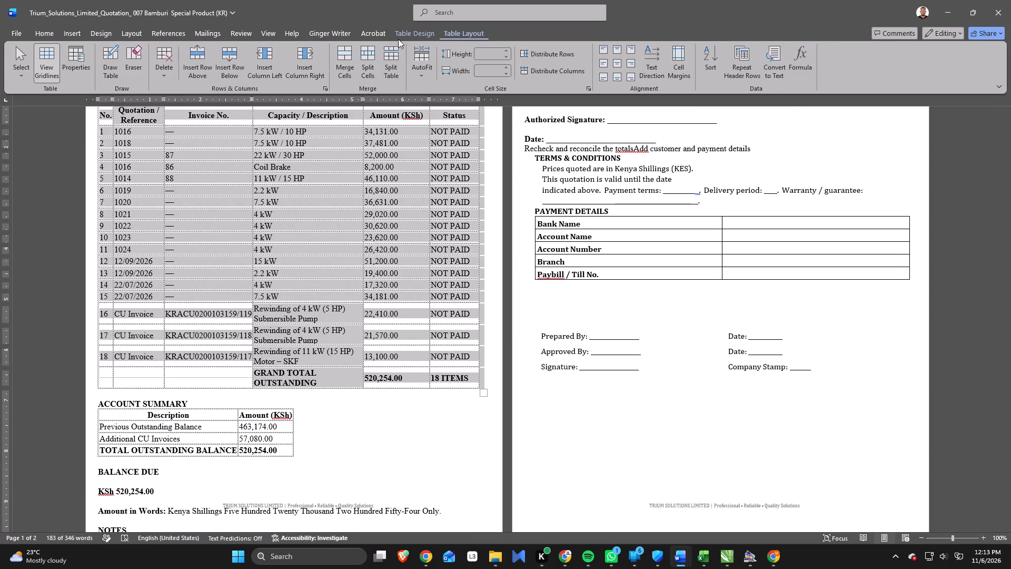
click(111, 52)
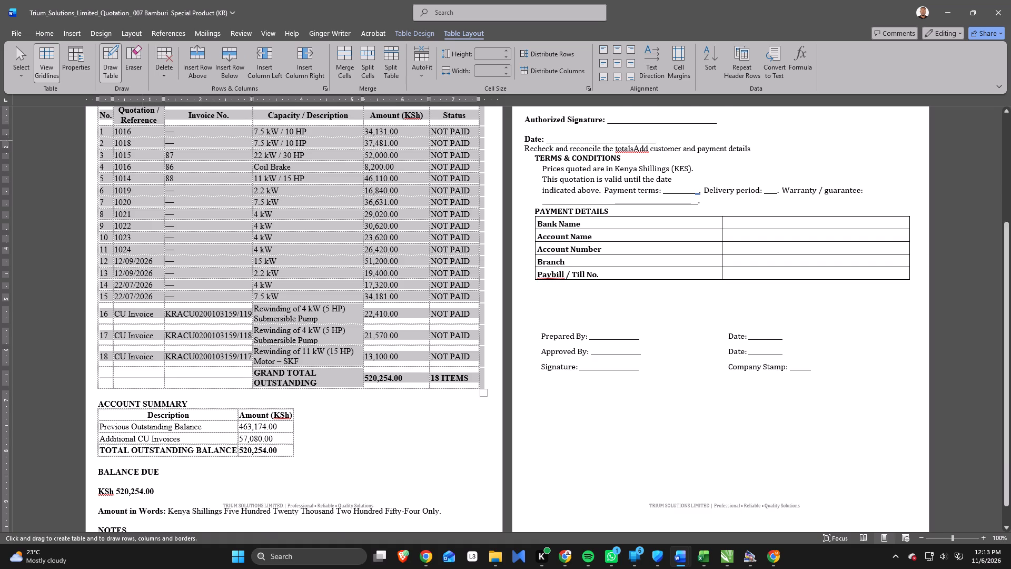
scroll(143, 140, up, 2)
drag(98, 154, 458, 156)
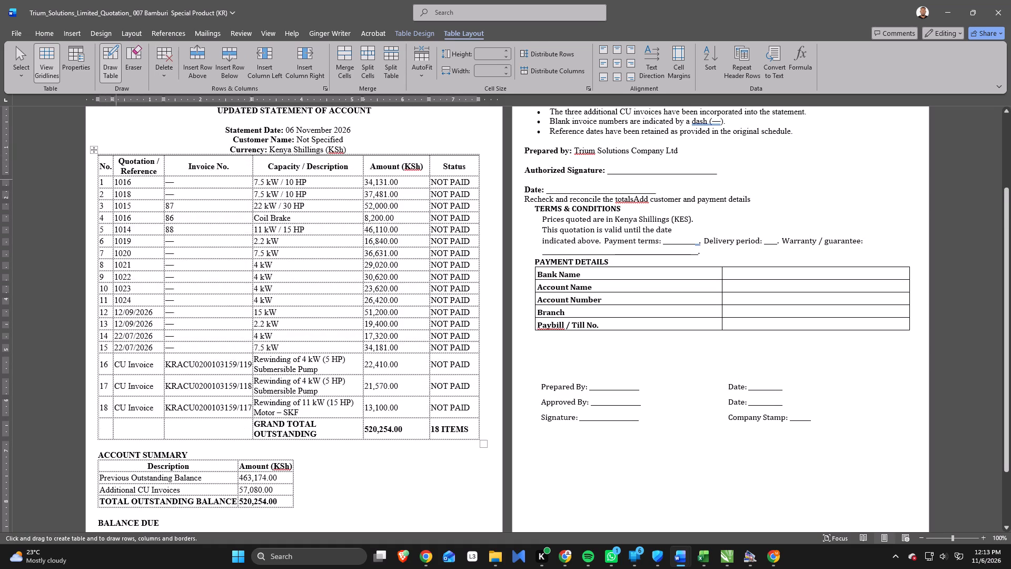
drag(100, 175, 390, 174)
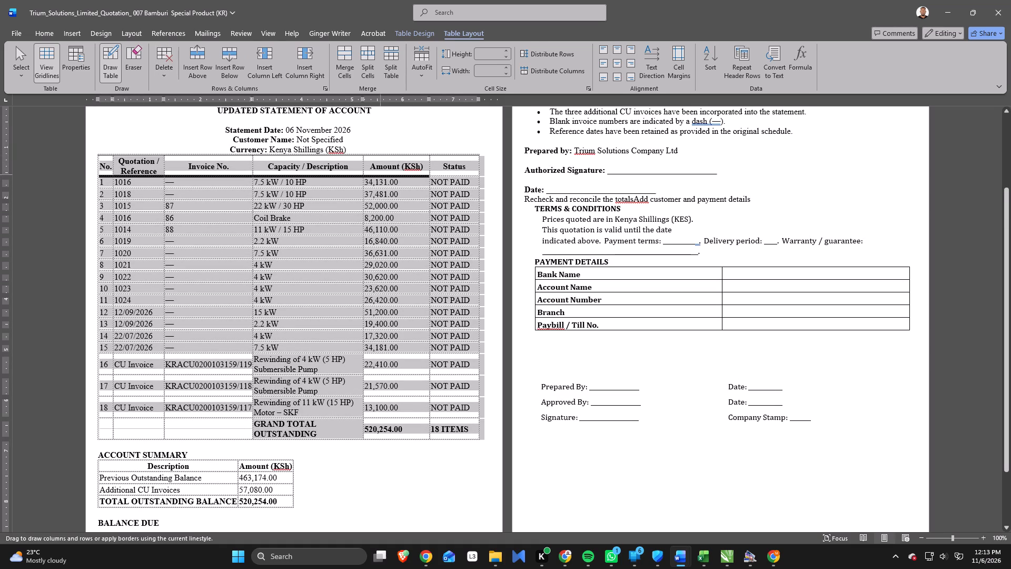
drag(390, 174, 448, 173)
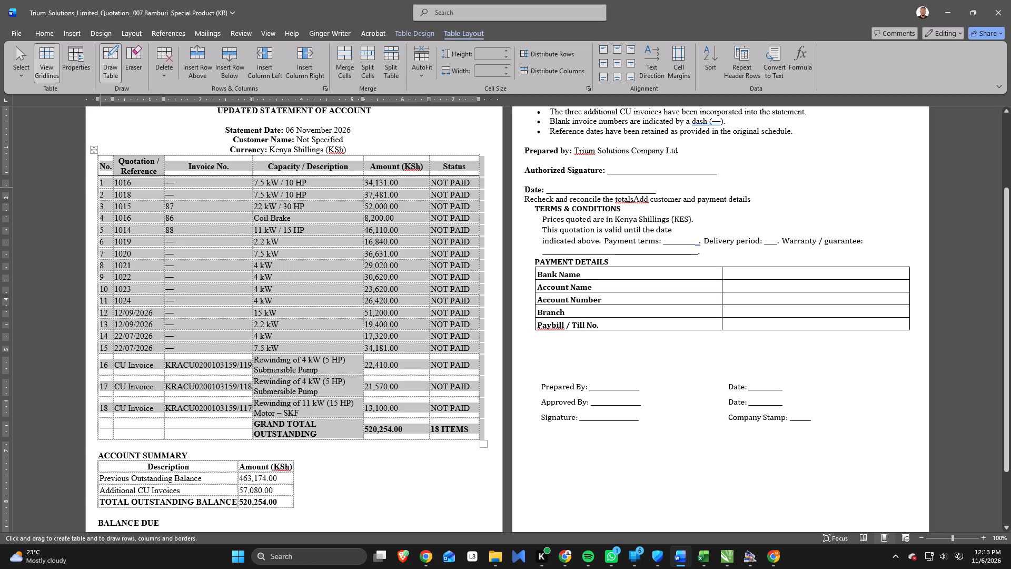
Draw horizontal border lines across all columns of the invoice table beneath each of rows 1 to 6.
drag(98, 189, 405, 181)
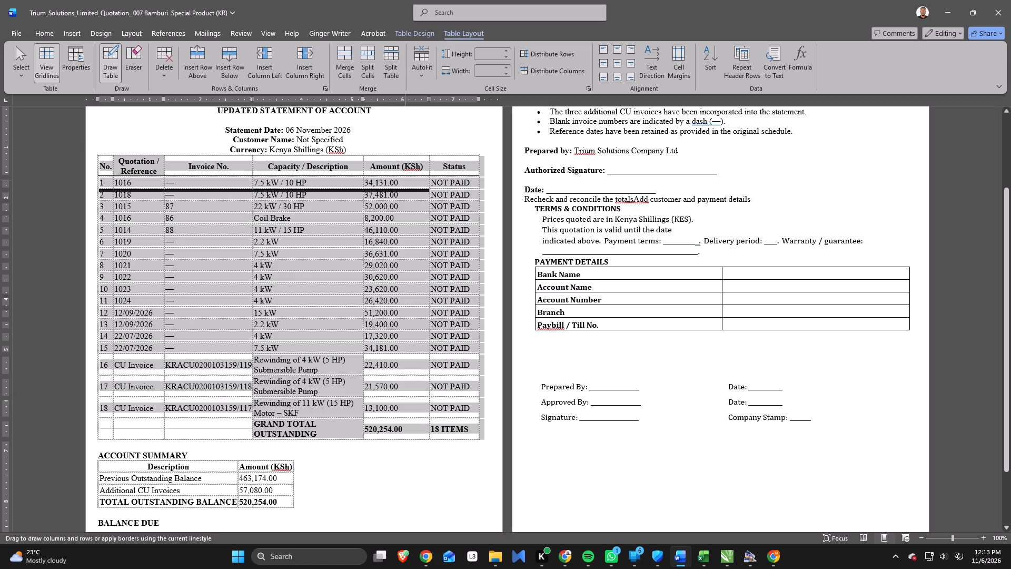
drag(405, 181, 439, 180)
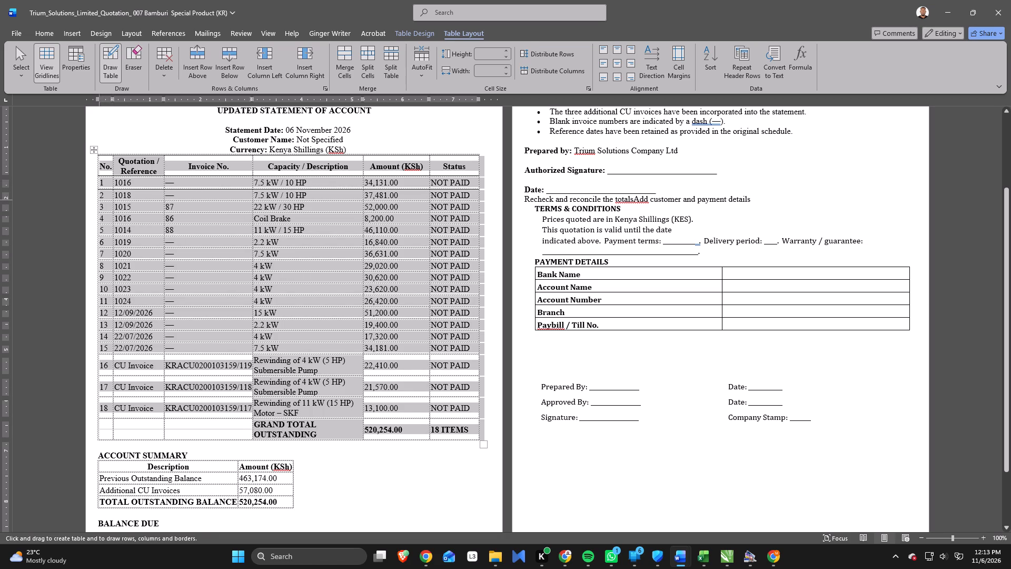
drag(98, 200, 438, 195)
drag(100, 213, 200, 211)
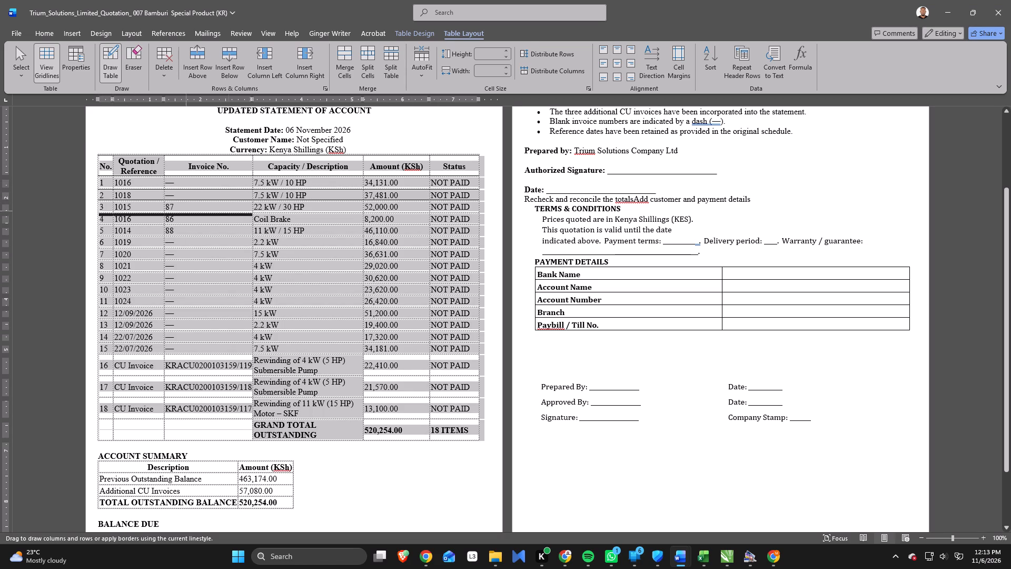
drag(200, 211, 442, 211)
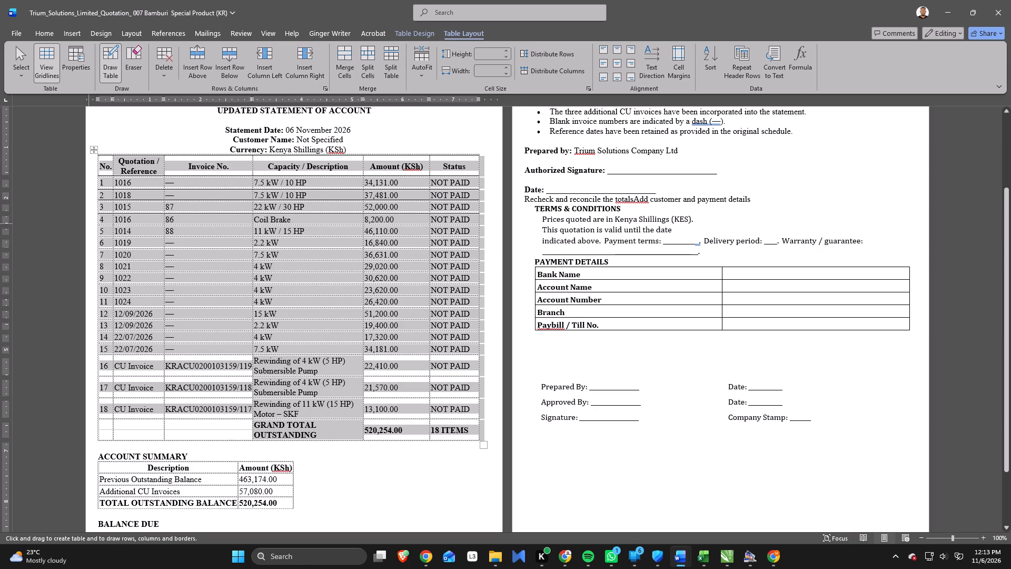
drag(97, 225, 360, 220)
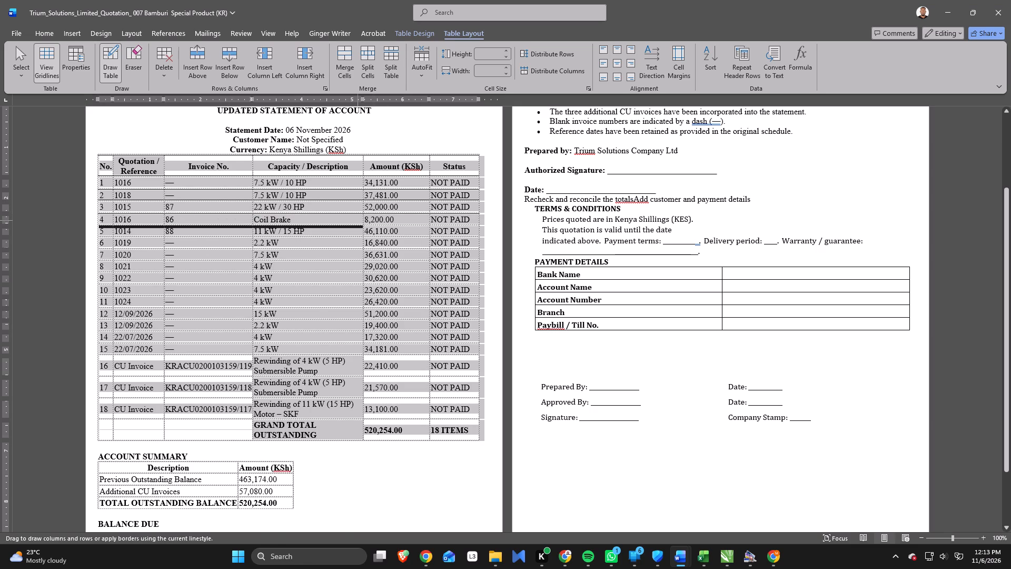
drag(360, 220, 440, 225)
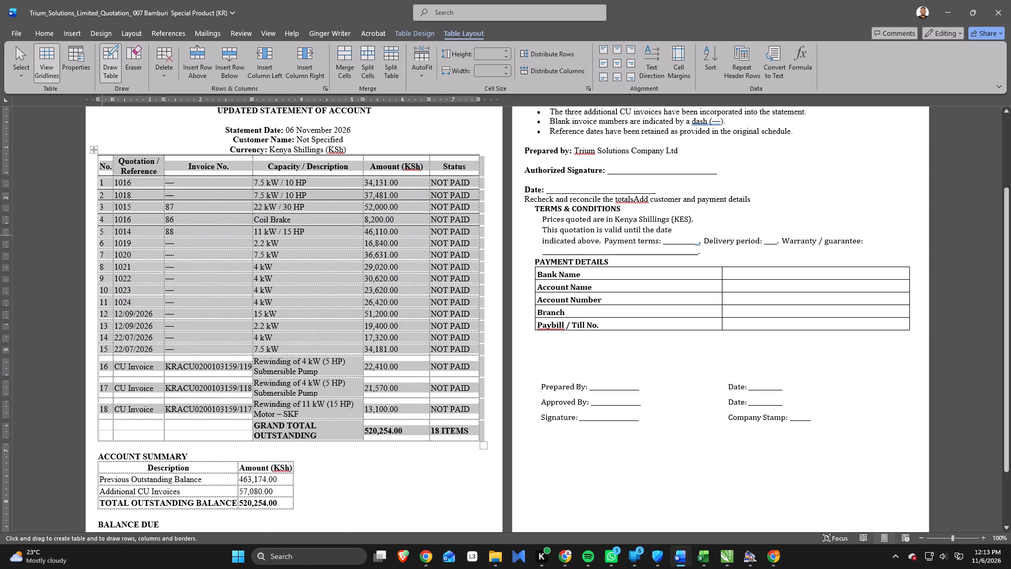
drag(97, 237, 306, 232)
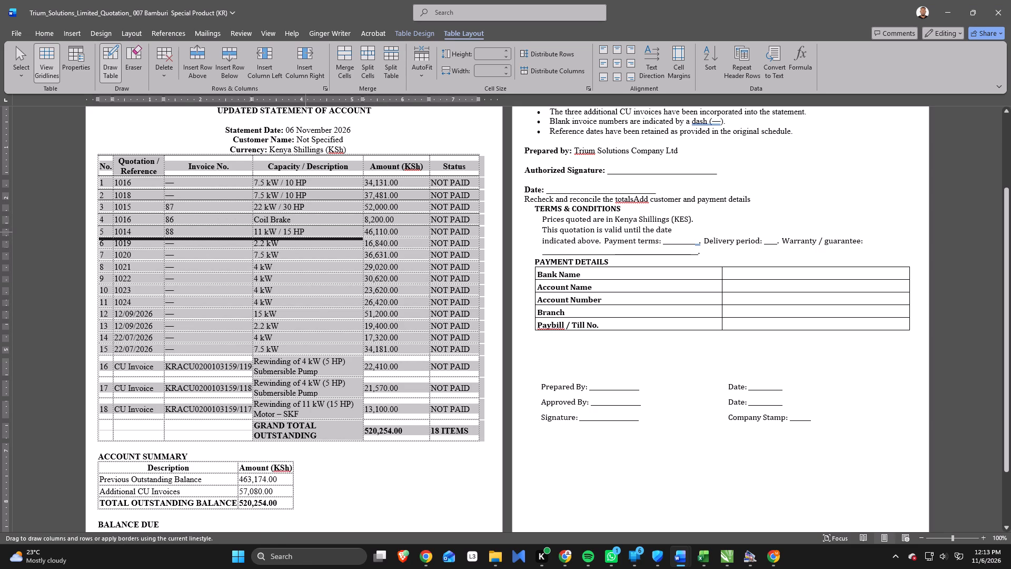
drag(306, 232, 438, 239)
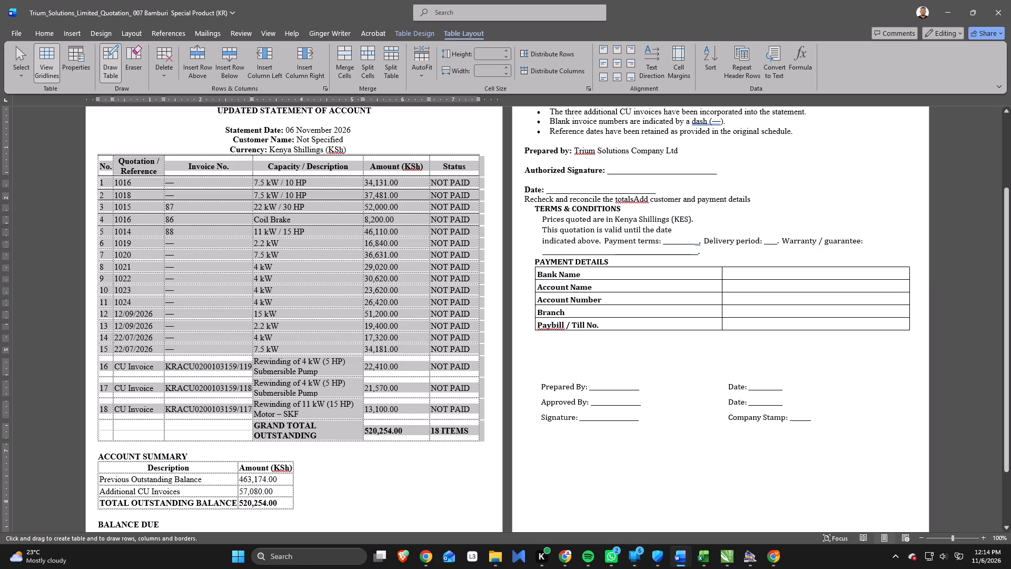
drag(98, 249, 395, 249)
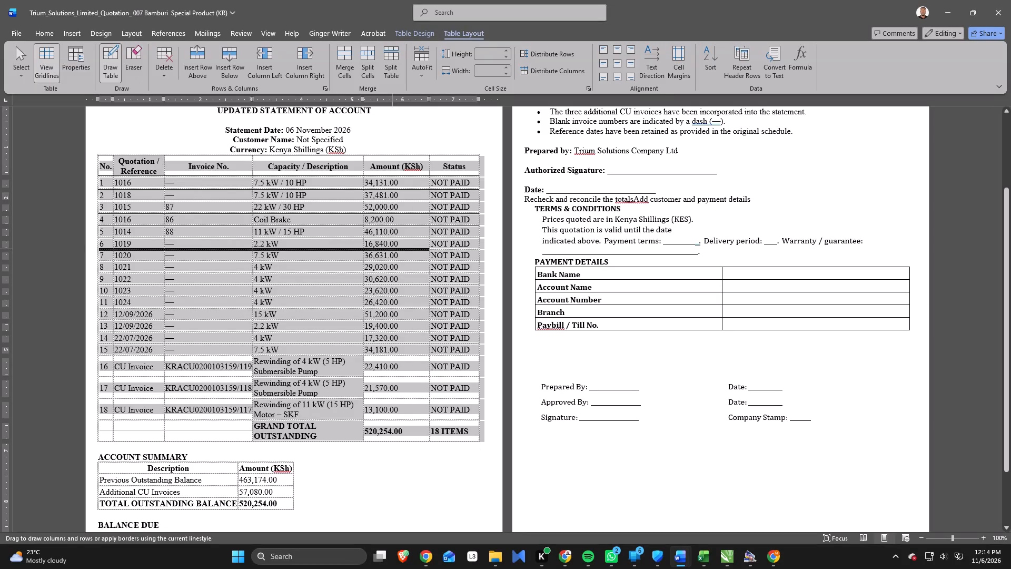
drag(395, 249, 443, 249)
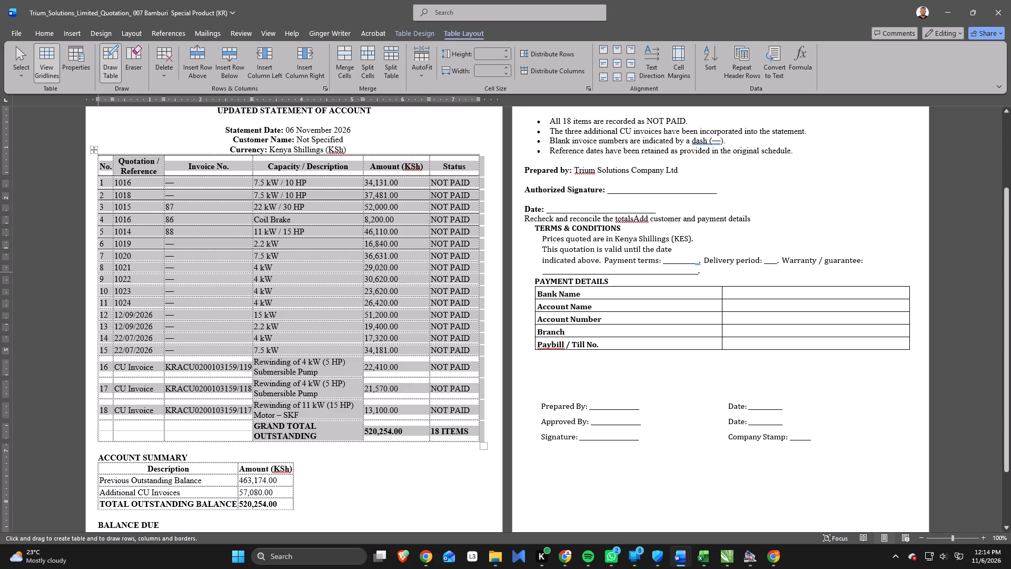
Draw horizontal border lines across all columns of the invoice table beneath each of rows 8 to 15.
drag(98, 272, 445, 271)
drag(101, 286, 363, 281)
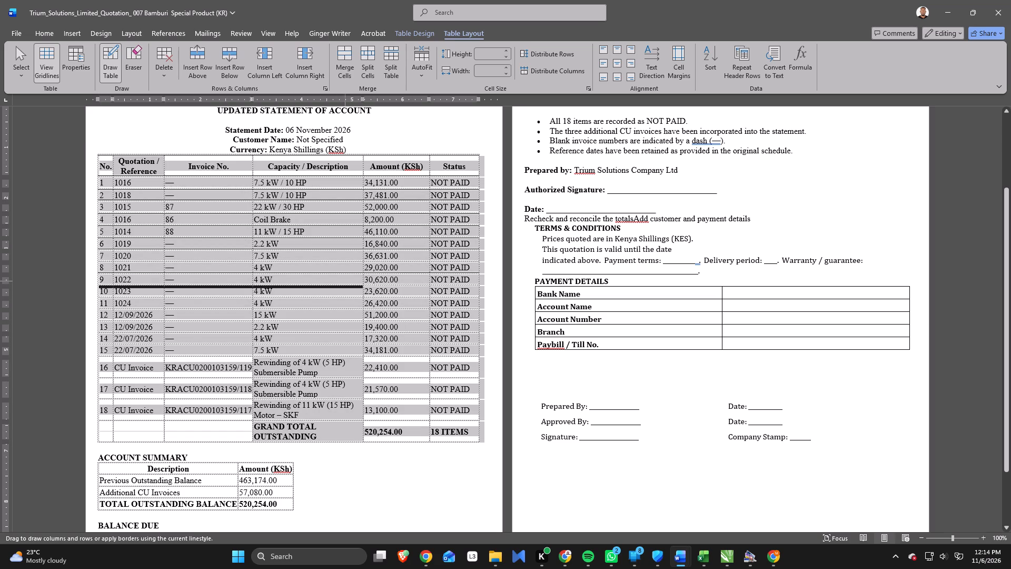
drag(363, 281, 445, 283)
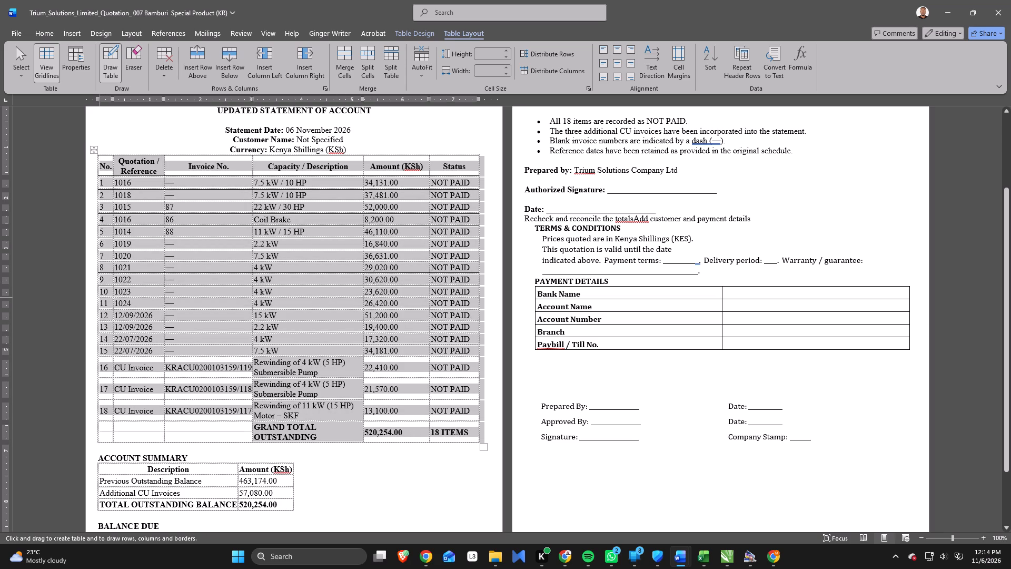
drag(97, 296, 451, 297)
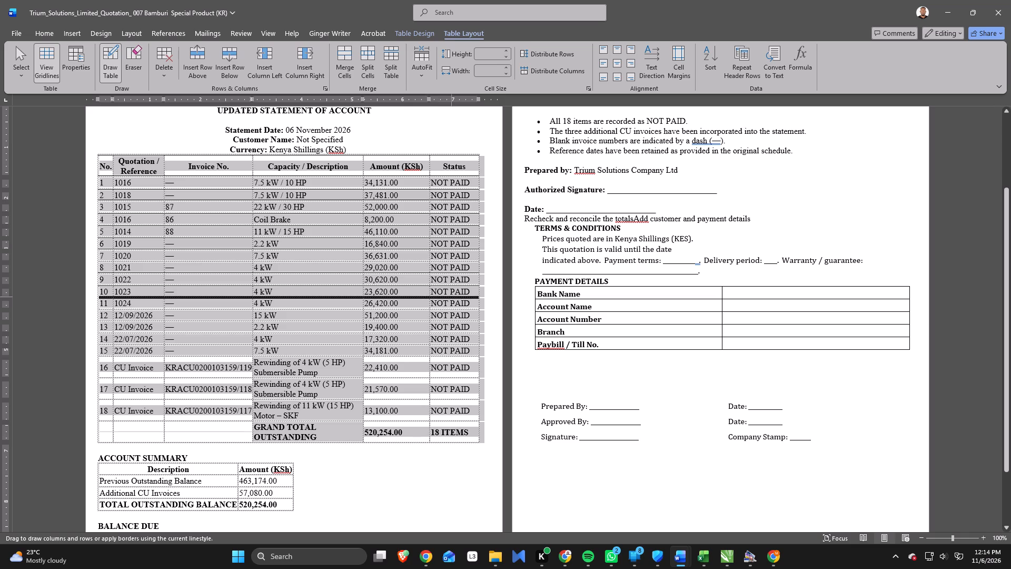
drag(97, 308, 324, 311)
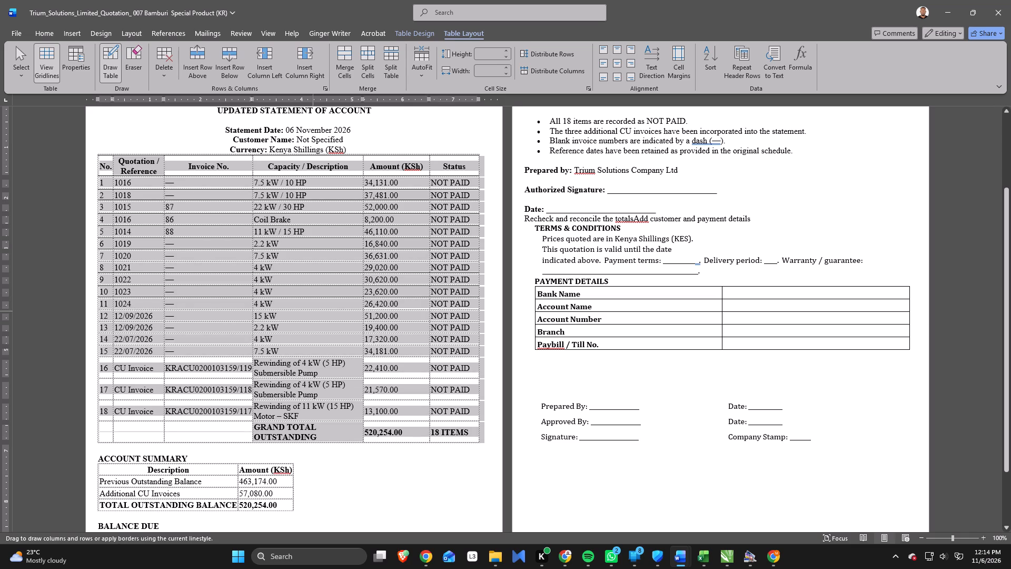
drag(324, 311, 447, 305)
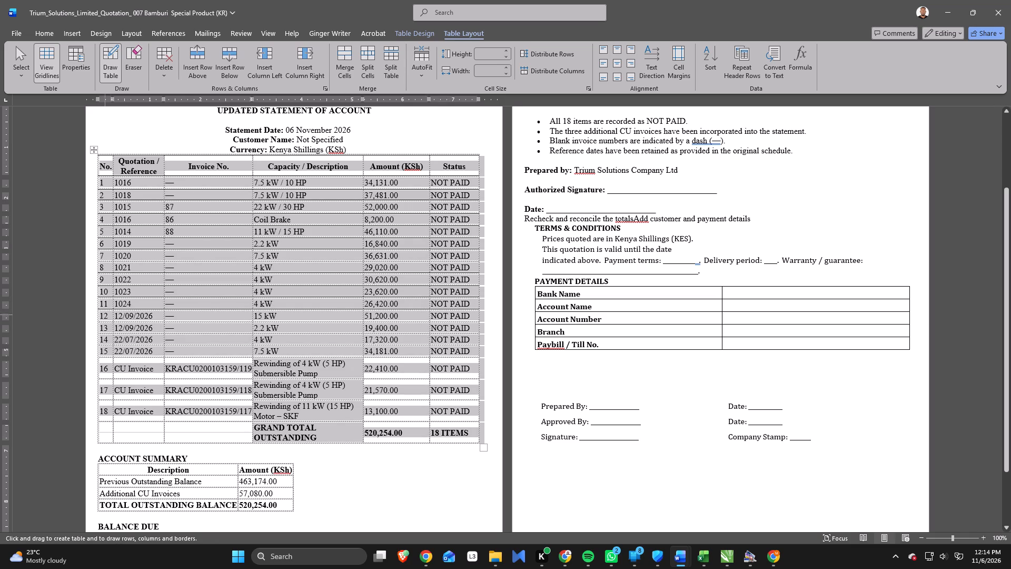
drag(97, 321, 392, 318)
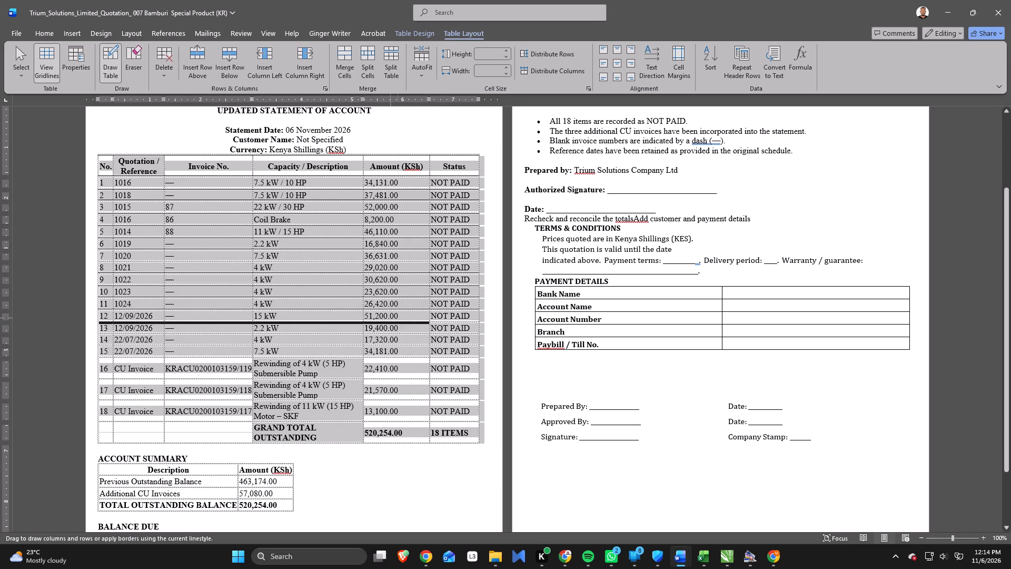
drag(392, 318, 455, 322)
drag(101, 333, 440, 333)
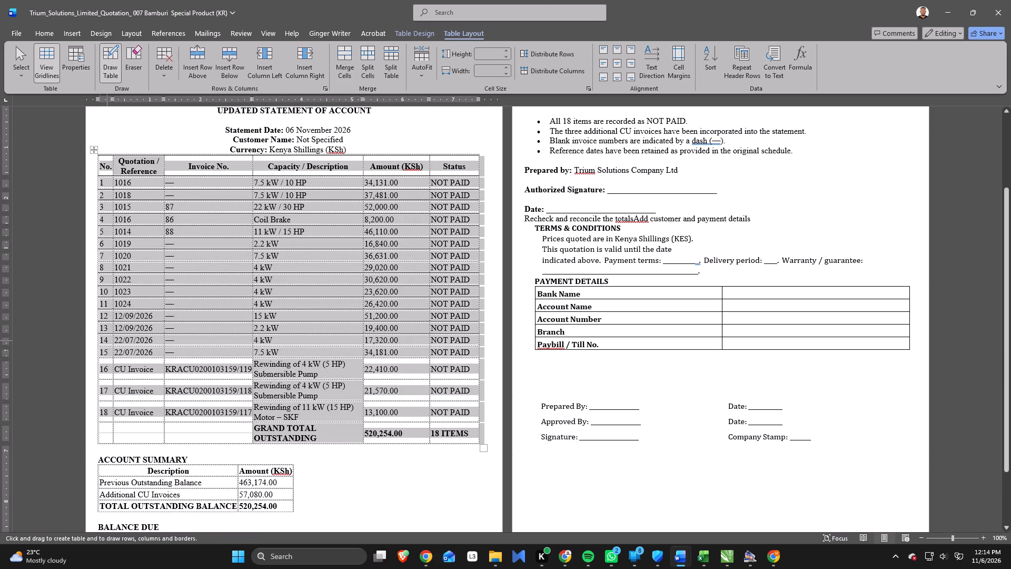
drag(97, 345, 452, 342)
drag(97, 358, 372, 356)
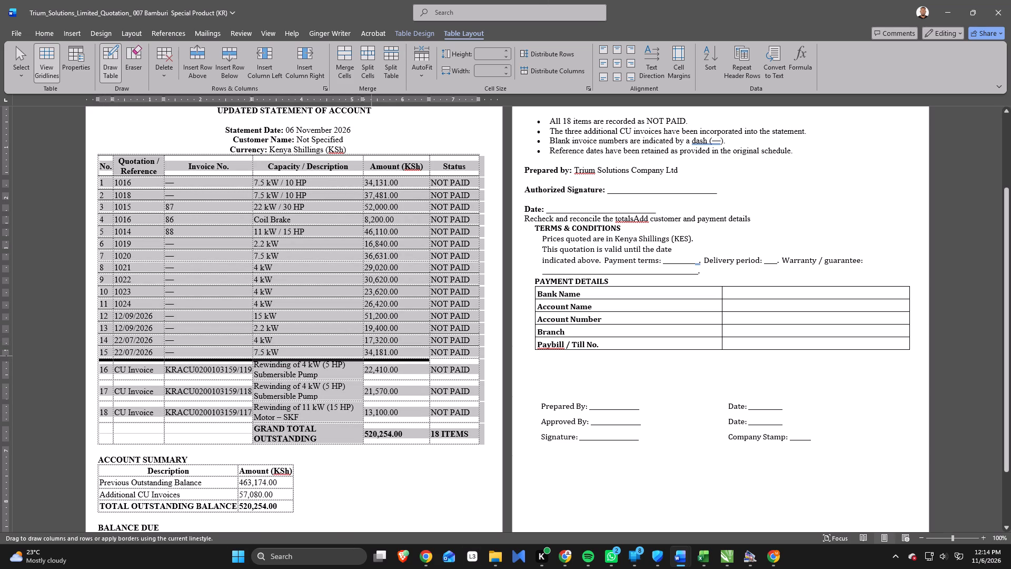
drag(372, 356, 459, 356)
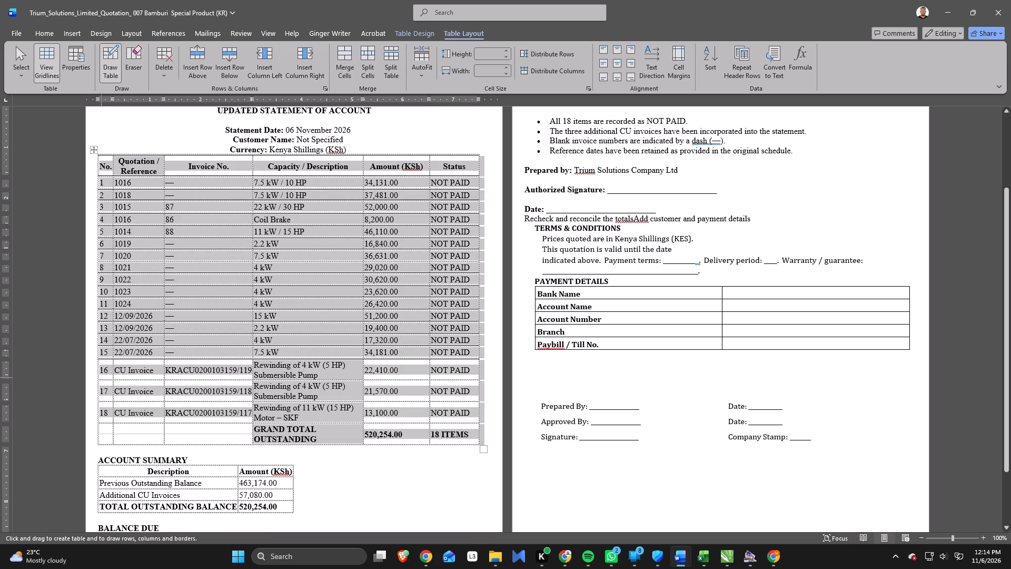
Draw horizontal border lines beneath invoice rows 16, 17 and 18 and along the bottom of the GRAND TOTAL OUTSTANDING row.
drag(98, 380, 443, 383)
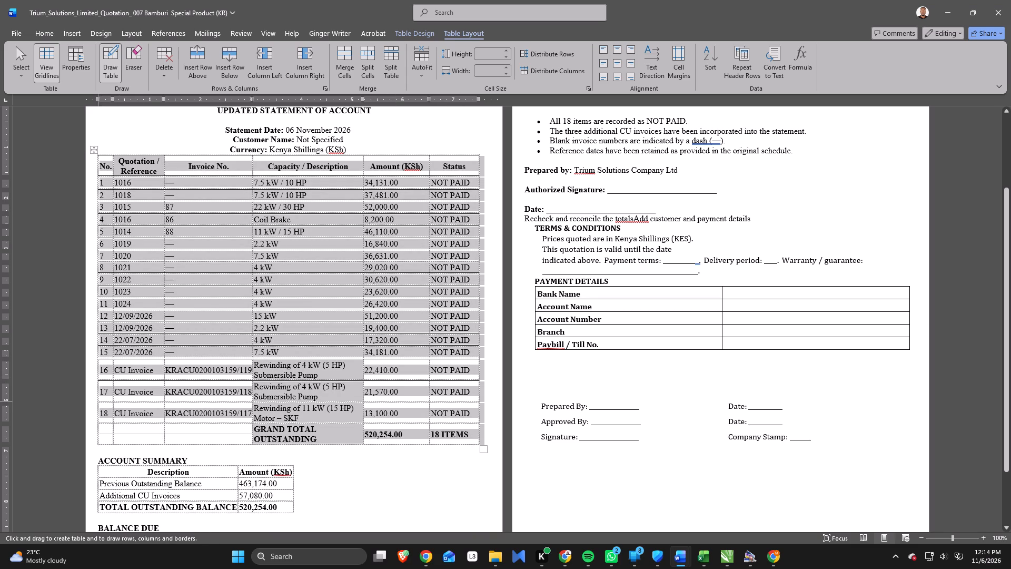
drag(98, 401, 451, 401)
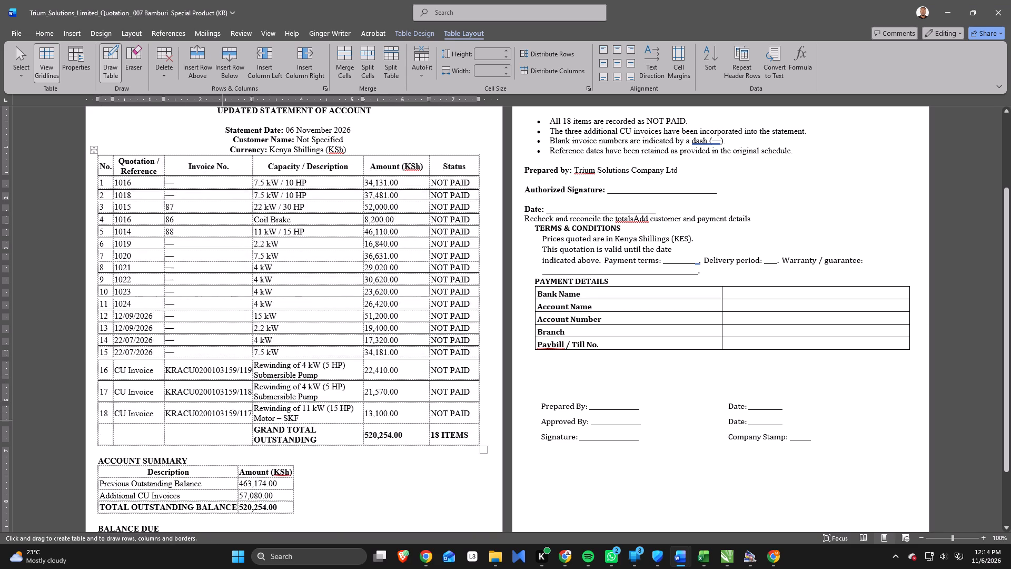
drag(98, 424, 413, 419)
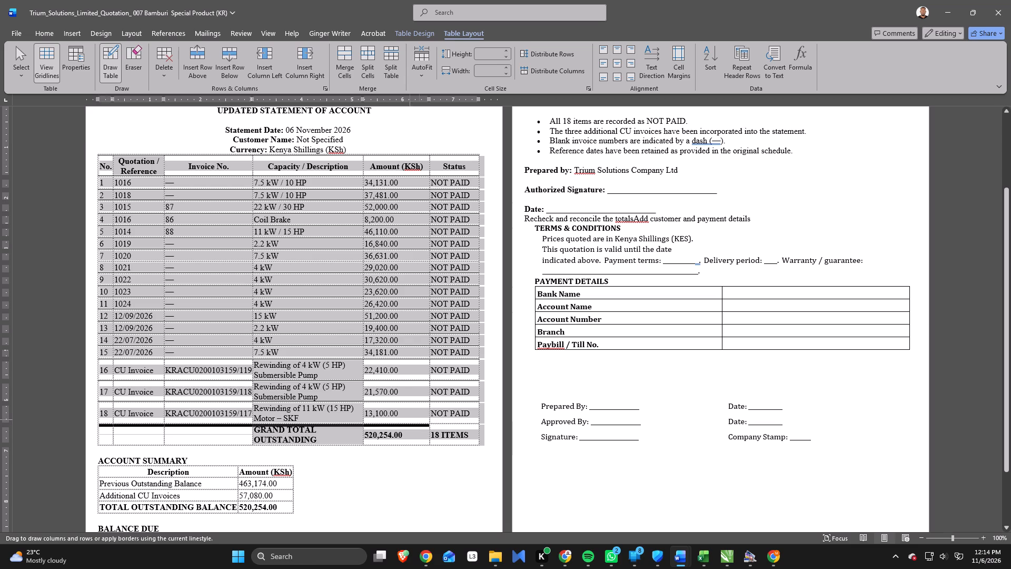
drag(413, 419, 460, 419)
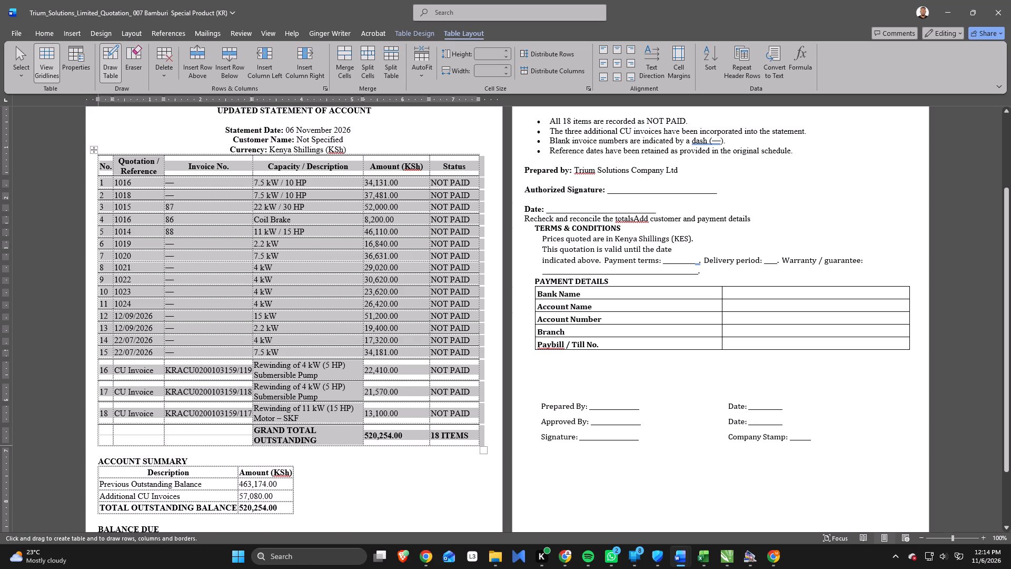
drag(98, 445, 449, 441)
Draw vertical border lines down the invoice table's outer sides and between all its columns, from header to GRAND TOTAL OUTSTANDING row.
drag(479, 155, 470, 403)
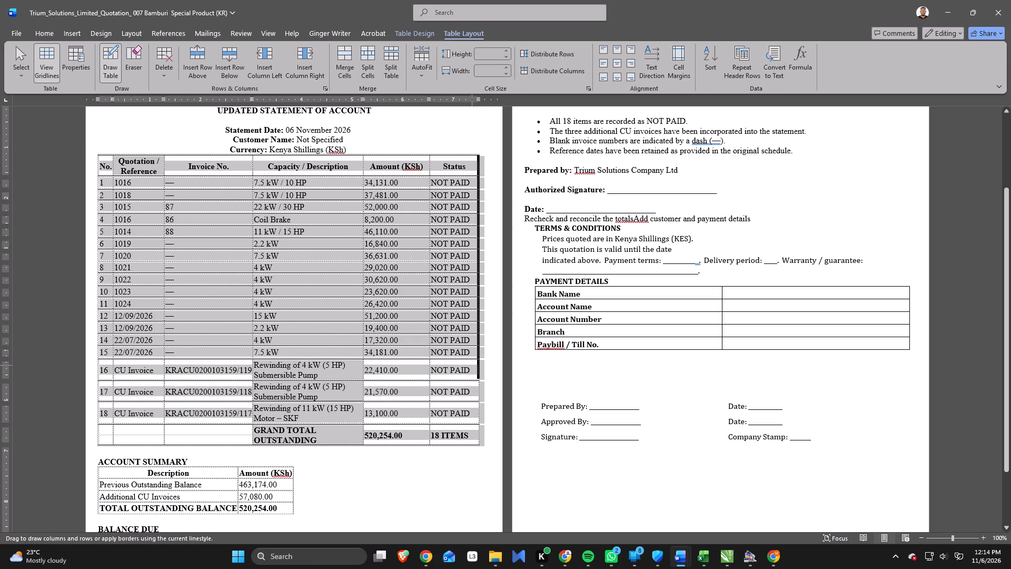
drag(470, 403, 469, 429)
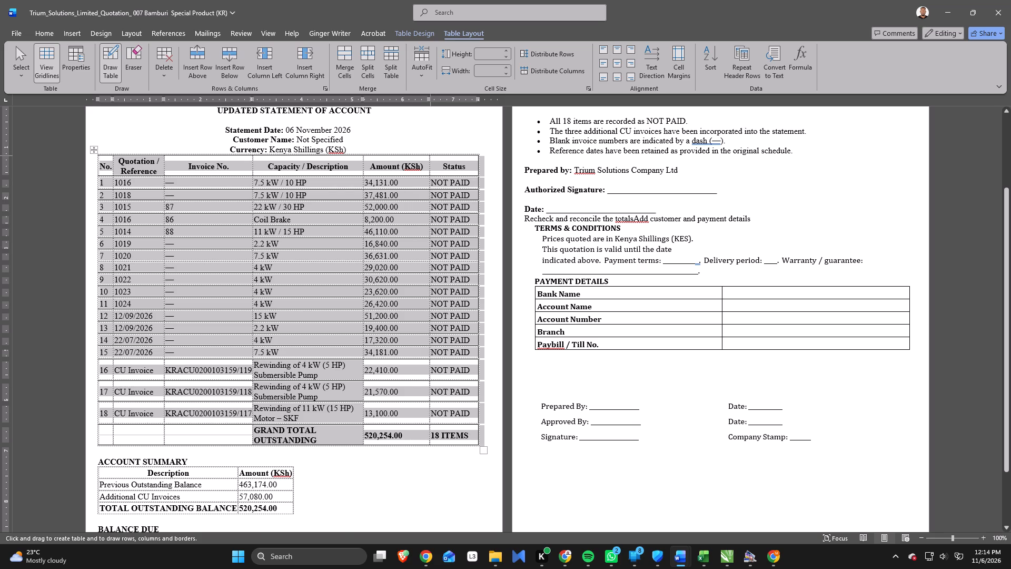
drag(430, 155, 425, 435)
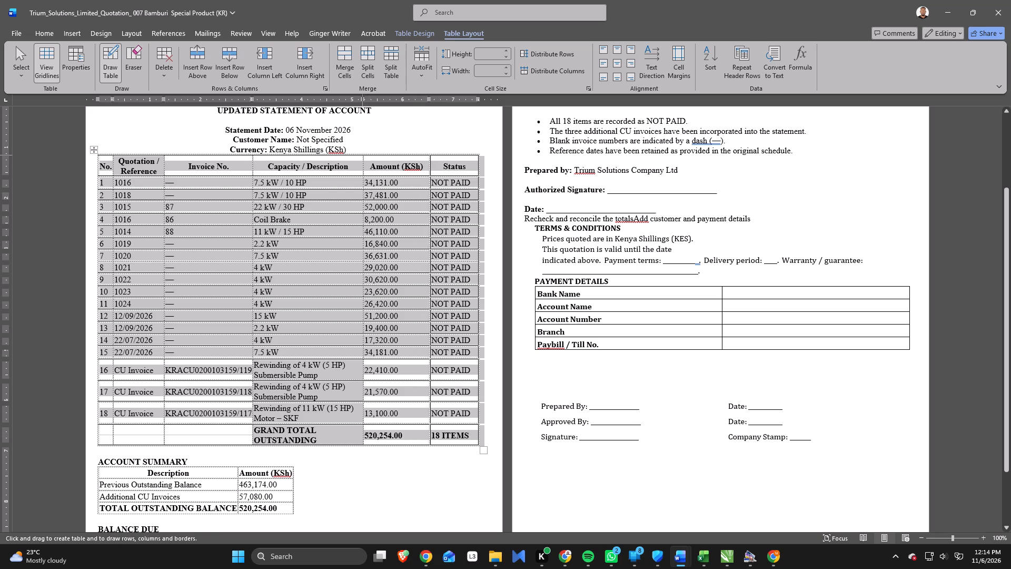
drag(362, 155, 360, 431)
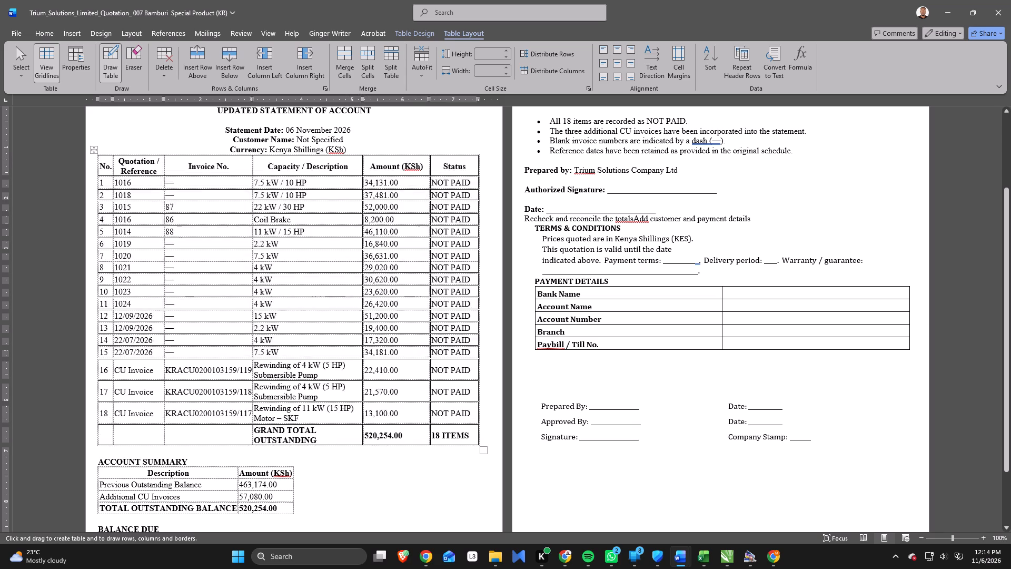
drag(253, 156, 243, 328)
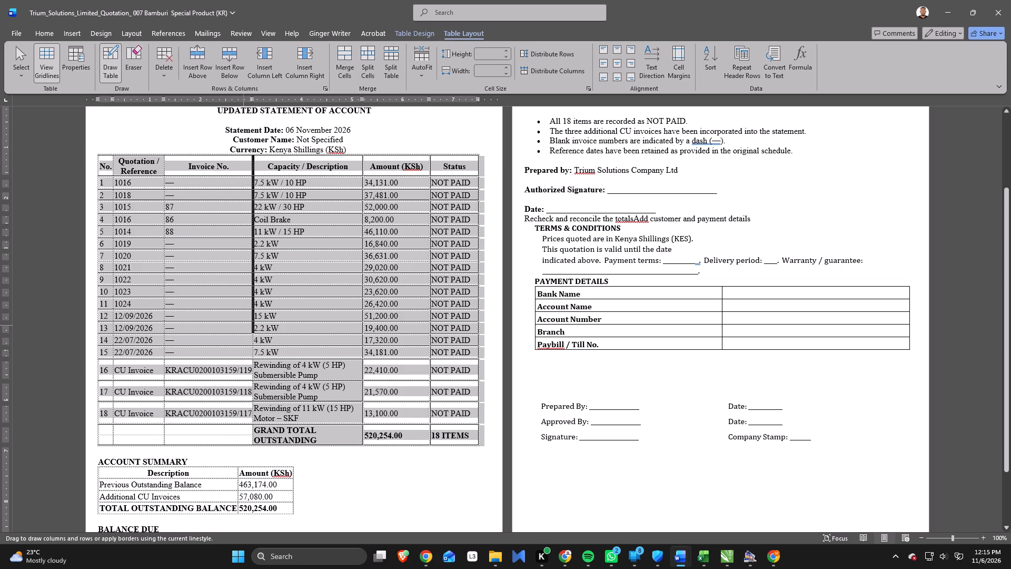
drag(243, 328, 244, 435)
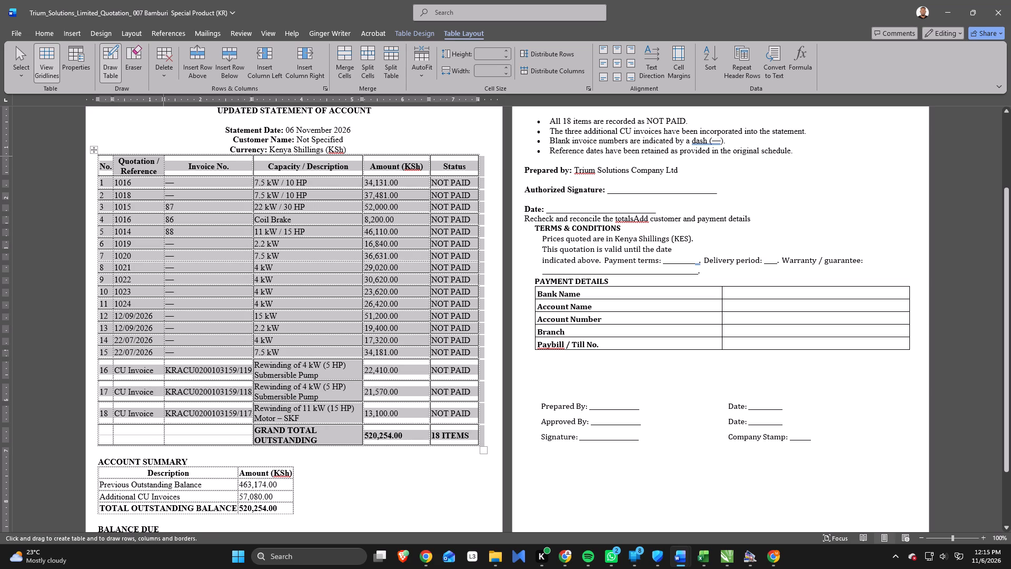
drag(164, 156, 163, 429)
drag(113, 154, 111, 330)
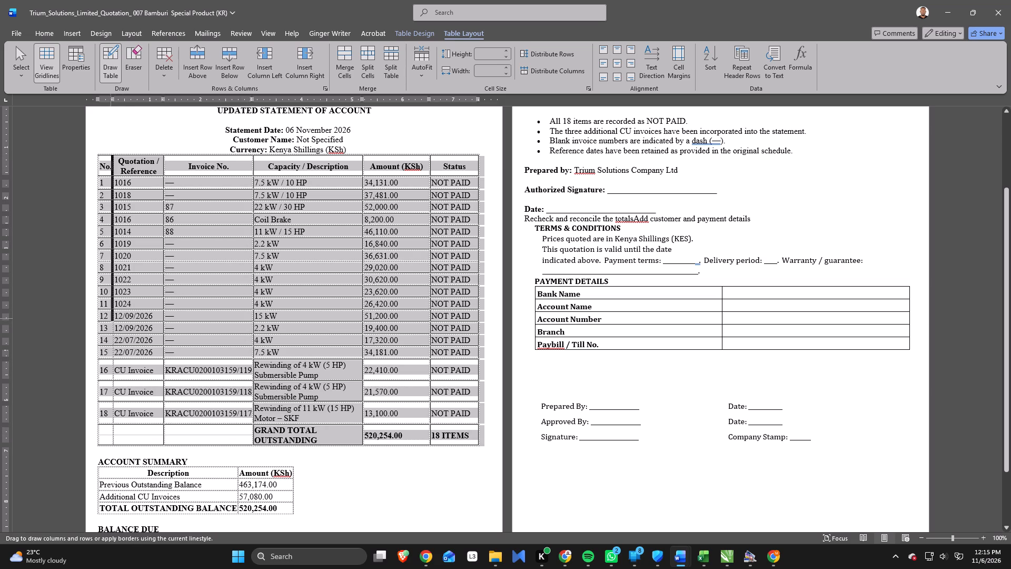
drag(111, 330, 106, 433)
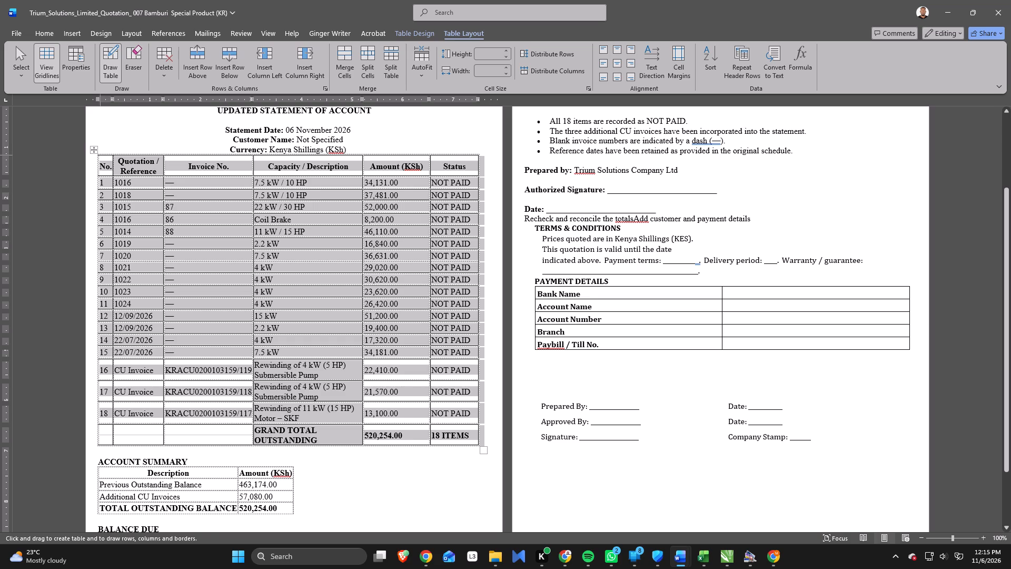
drag(97, 155, 97, 430)
Draw horizontal border lines along the top of the ACCOUNT SUMMARY table and beneath its header, Previous Outstanding Balance and Additional CU Invoices rows.
scroll(369, 282, down, 3)
drag(98, 392, 104, 392)
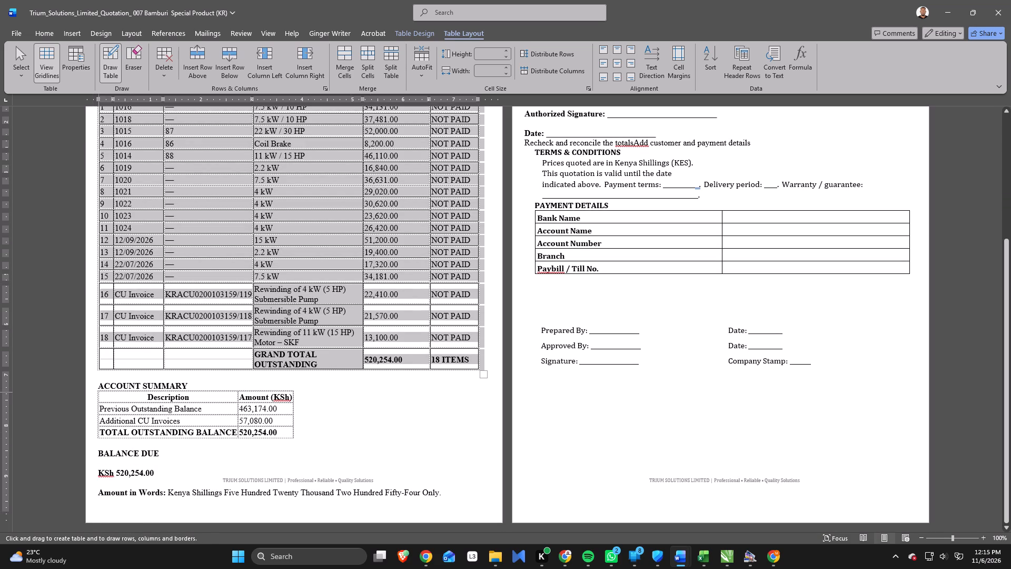
drag(104, 392, 274, 392)
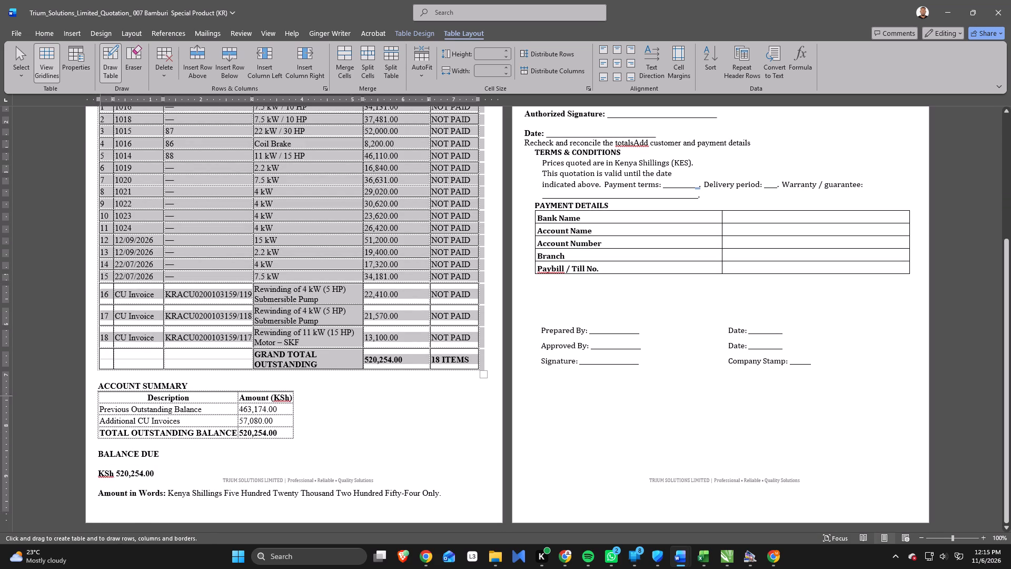
drag(98, 402, 274, 404)
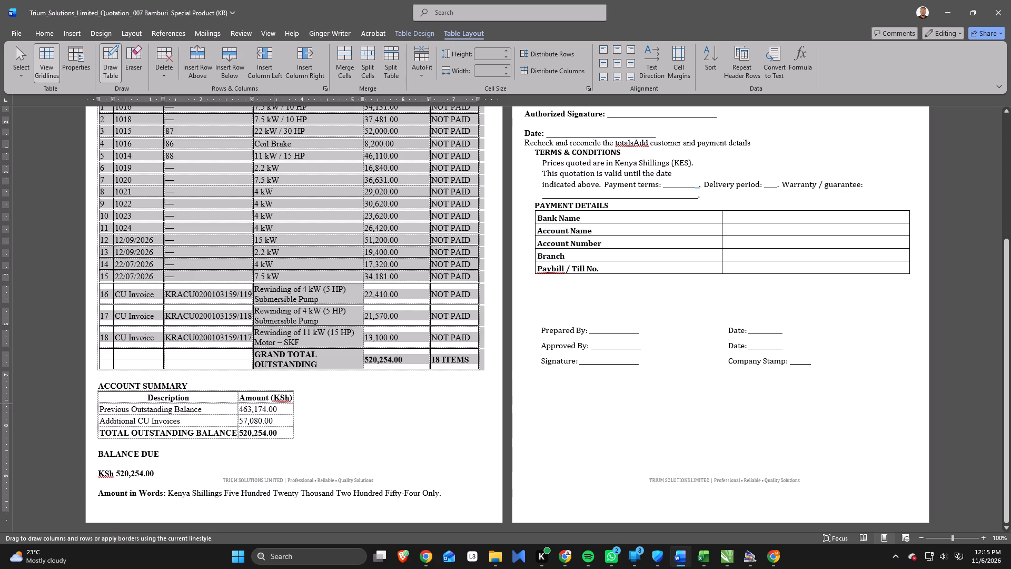
drag(274, 404, 274, 403)
drag(98, 413, 160, 413)
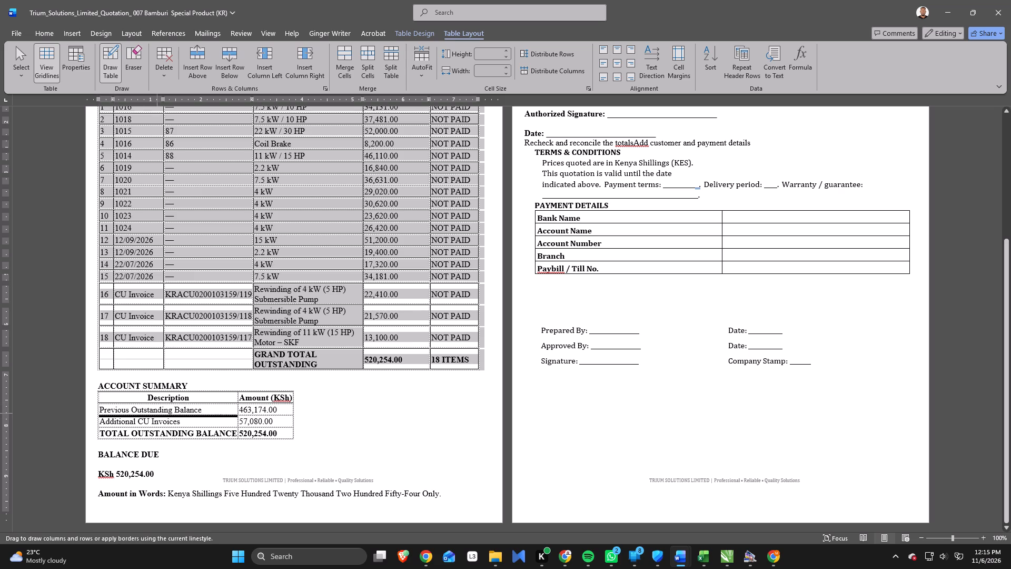
drag(160, 413, 241, 415)
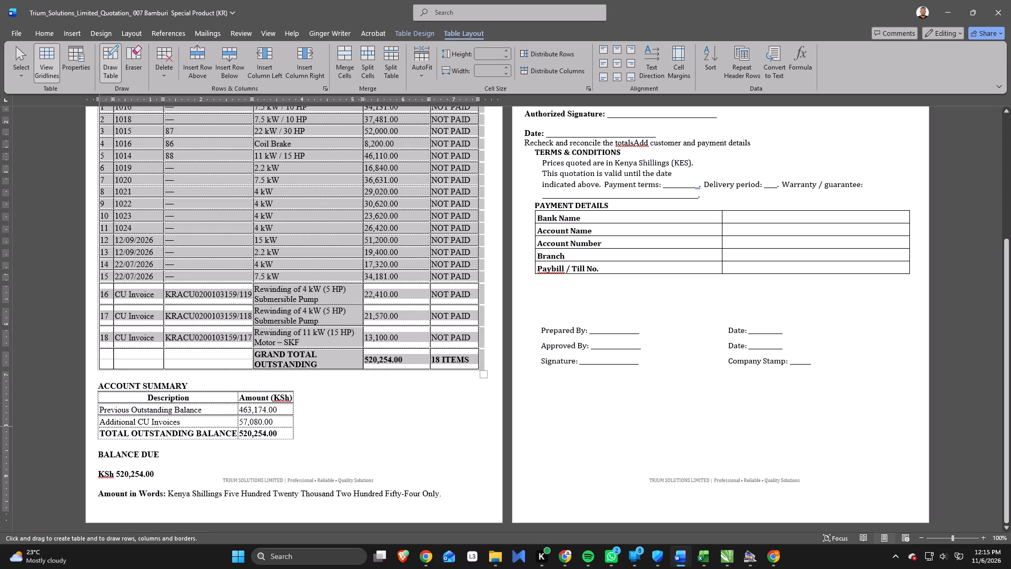
drag(99, 426, 262, 426)
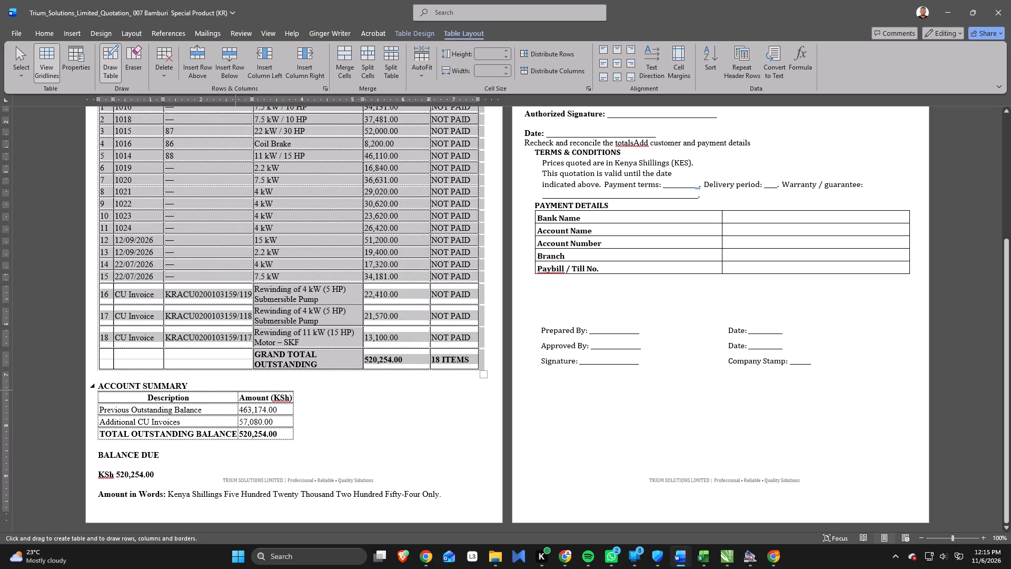
Draw the ACCOUNT SUMMARY table's column divider, side borders and bottom border, and leave Draw Table mode.
drag(237, 391, 244, 430)
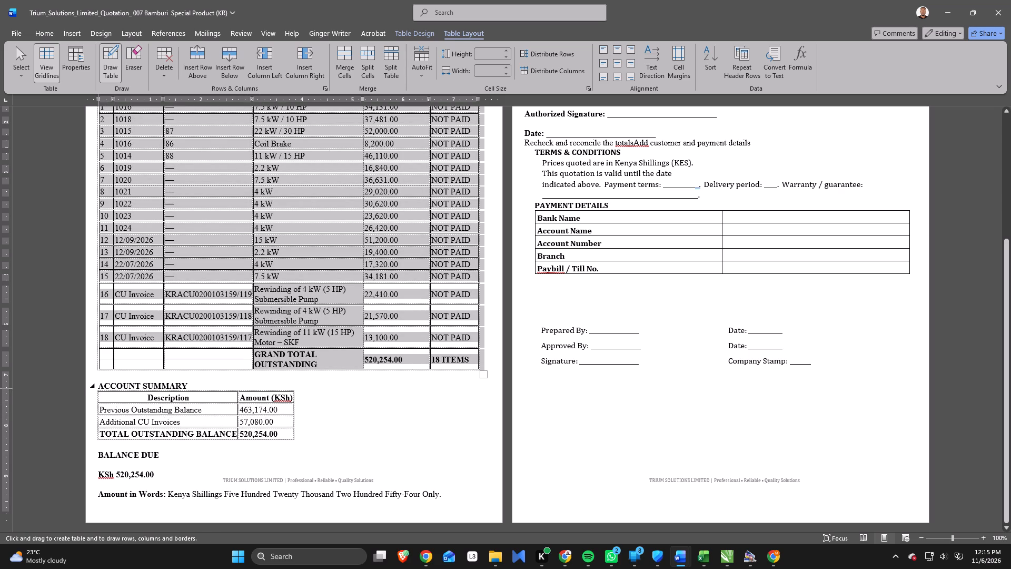
drag(98, 392, 97, 435)
drag(294, 392, 294, 434)
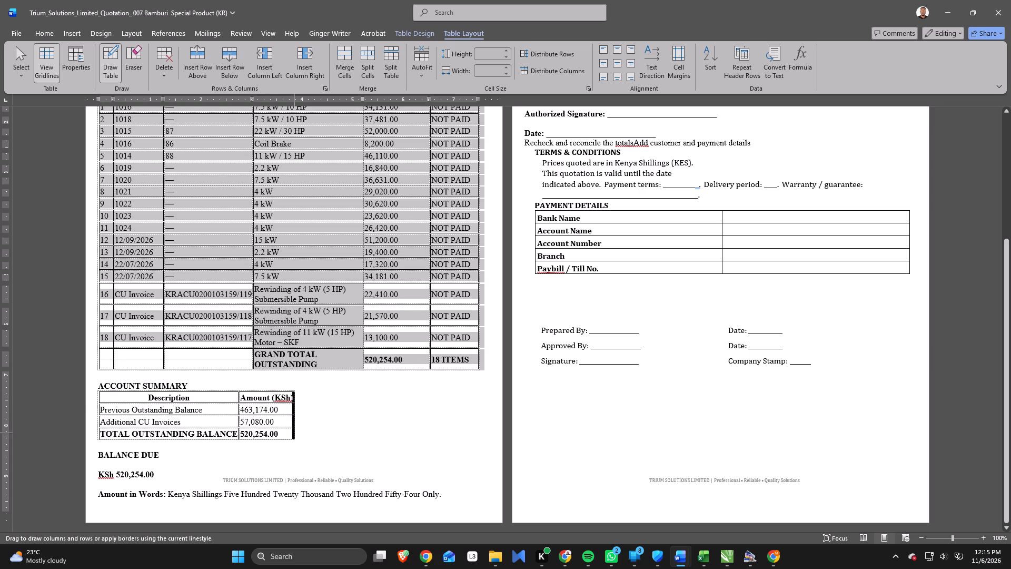
drag(294, 434, 291, 434)
drag(98, 437, 164, 437)
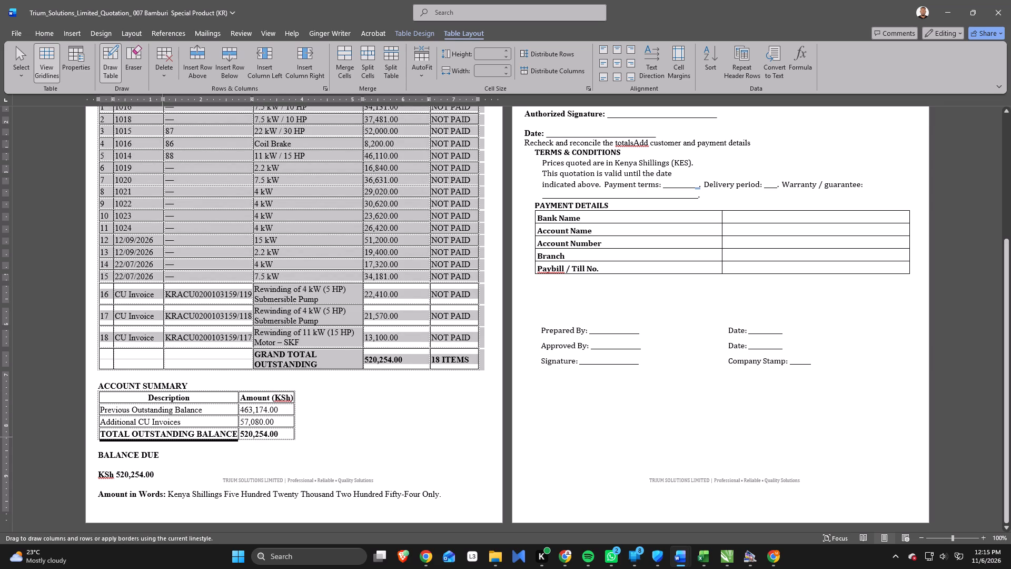
drag(164, 437, 254, 436)
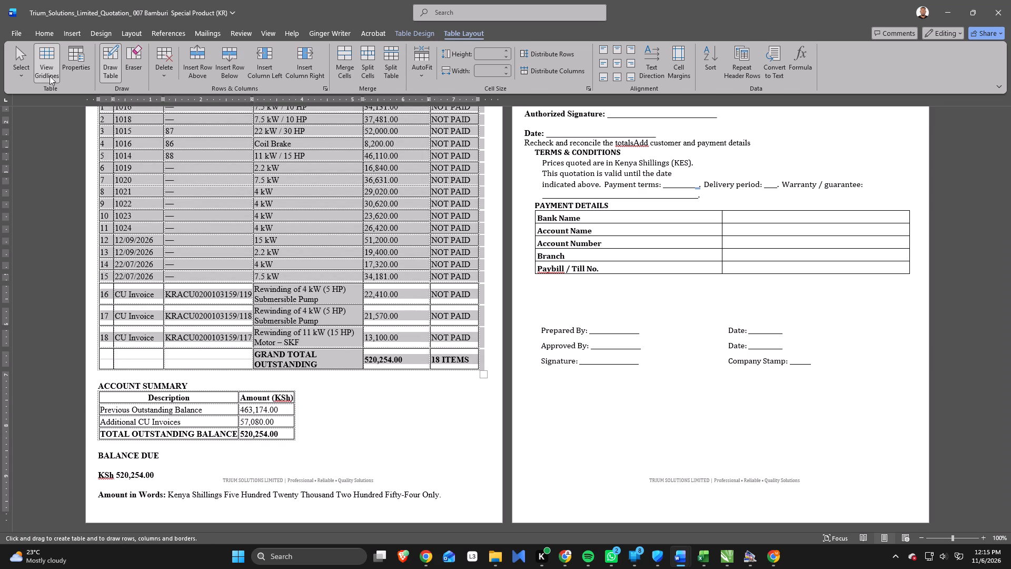
click(107, 54)
click(212, 262)
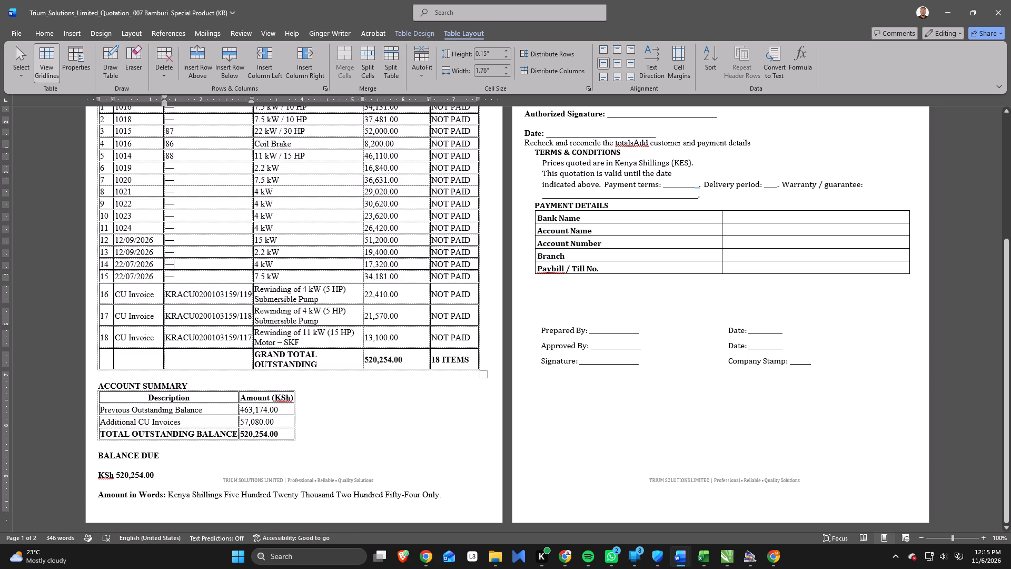
Widen the ACCOUNT SUMMARY table so its outer edge lines up with the invoice table's Status column edge.
click(293, 436)
drag(298, 443, 467, 436)
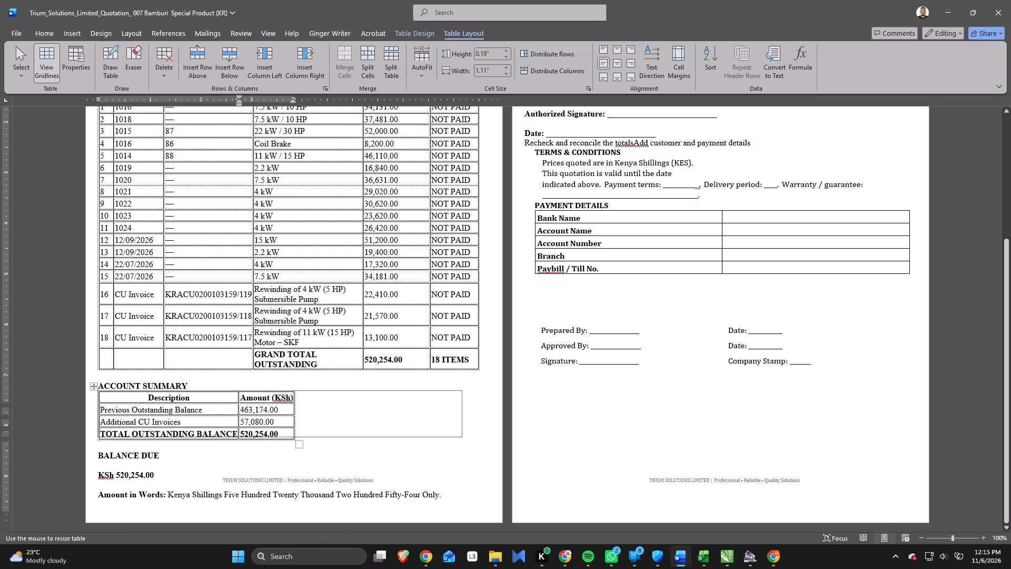
drag(467, 436, 479, 436)
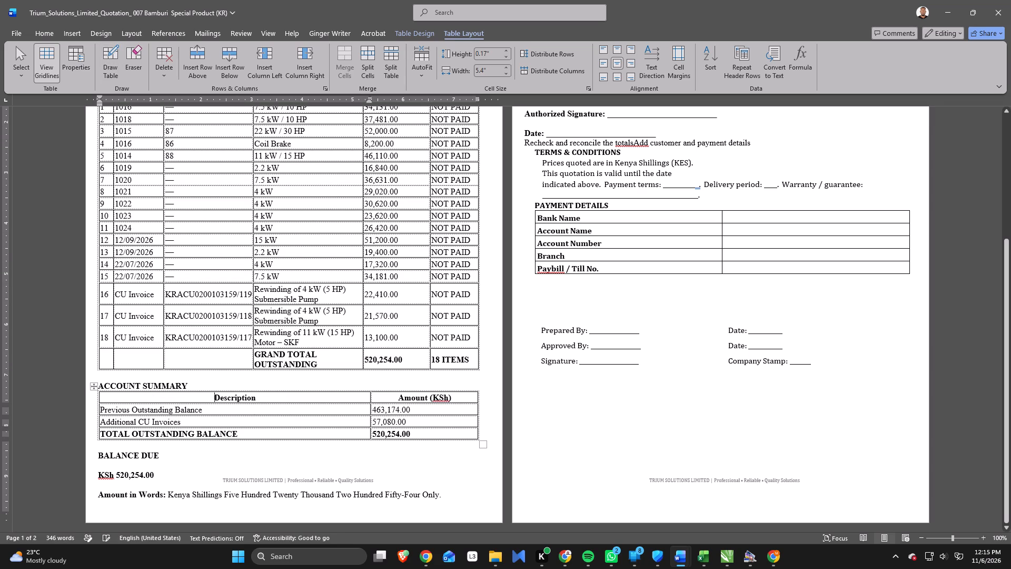
Centre the Invoice No. column of the invoice table horizontally and vertically, from its header down through row 18.
scroll(237, 284, up, 1)
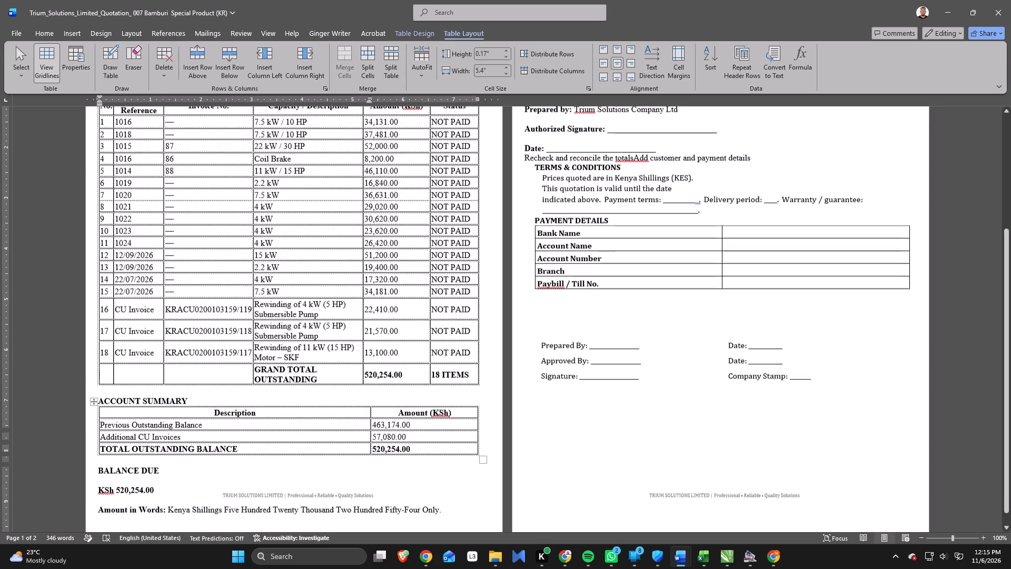
scroll(237, 276, up, 3)
drag(203, 201, 213, 420)
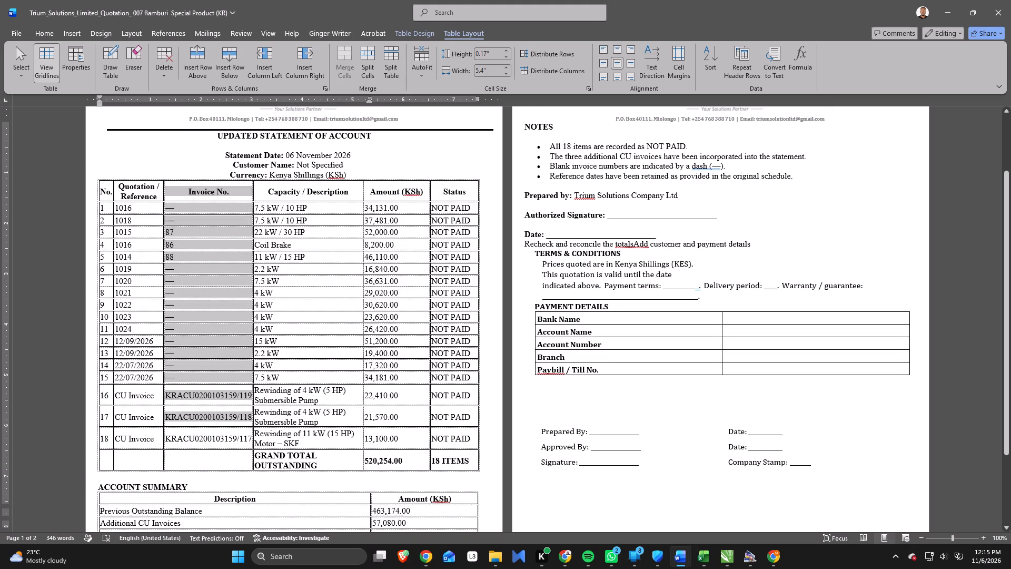
drag(213, 420, 216, 442)
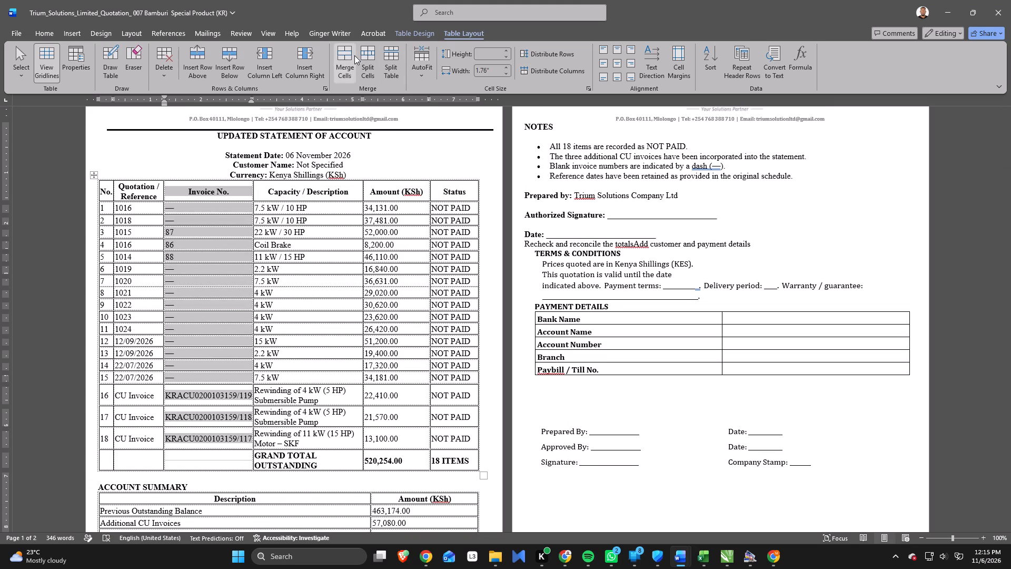
click(615, 62)
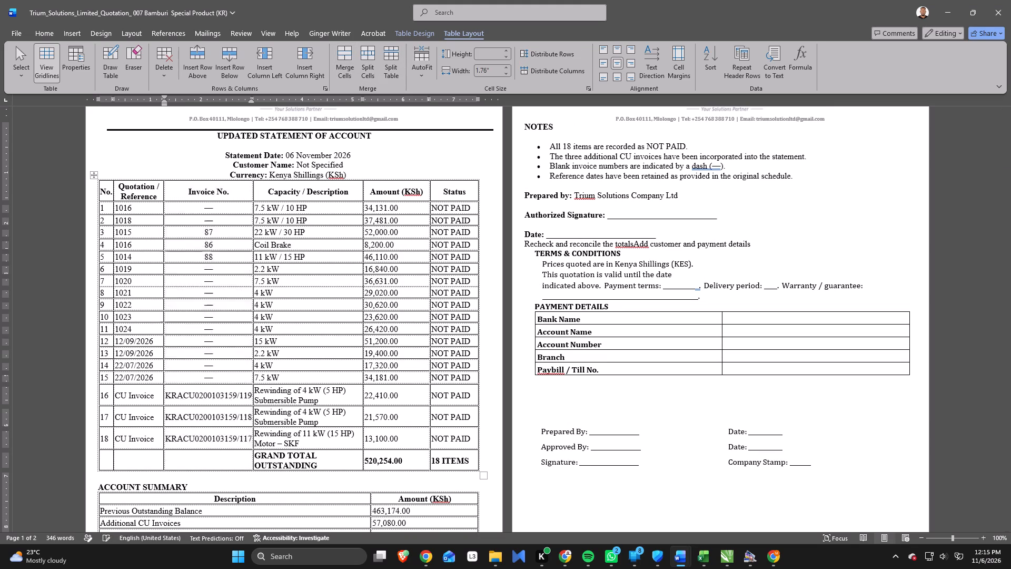
click(319, 294)
Centre the Capacity / Description and Amount (KSh) entries in the invoice table, from row 1 through the GRAND TOTAL OUTSTANDING row.
scroll(301, 221, down, 1)
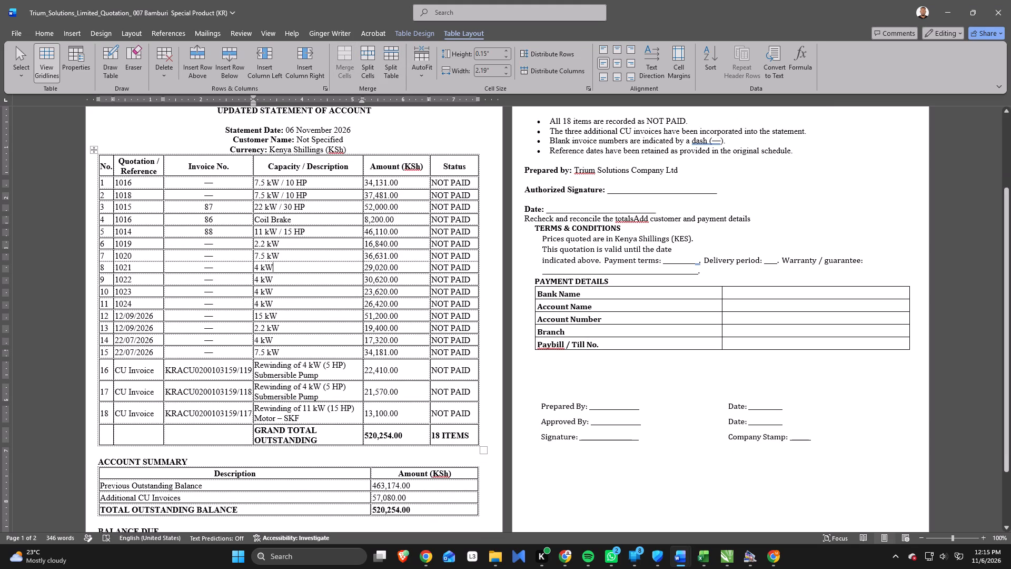
drag(256, 181, 309, 423)
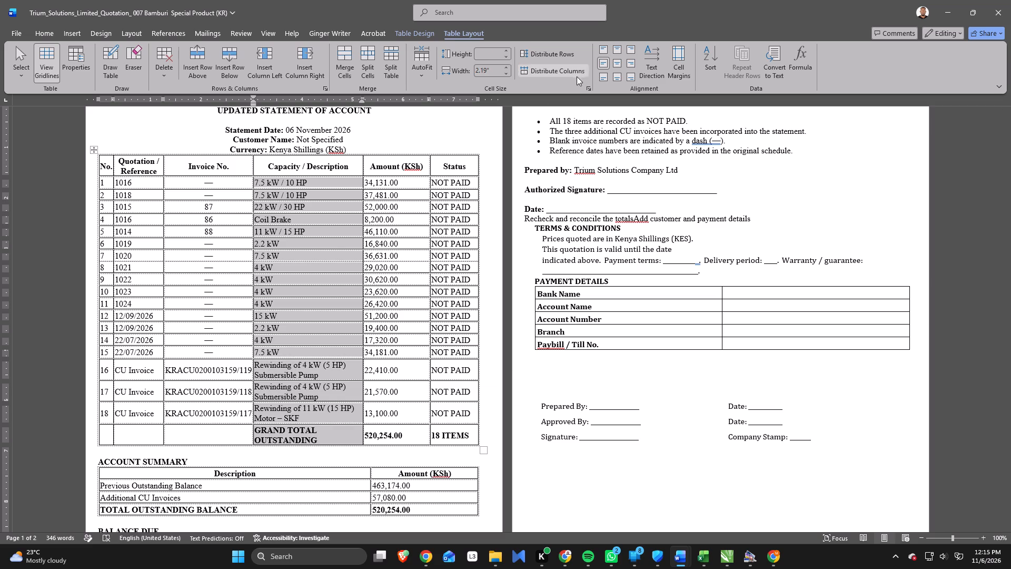
click(617, 64)
click(354, 222)
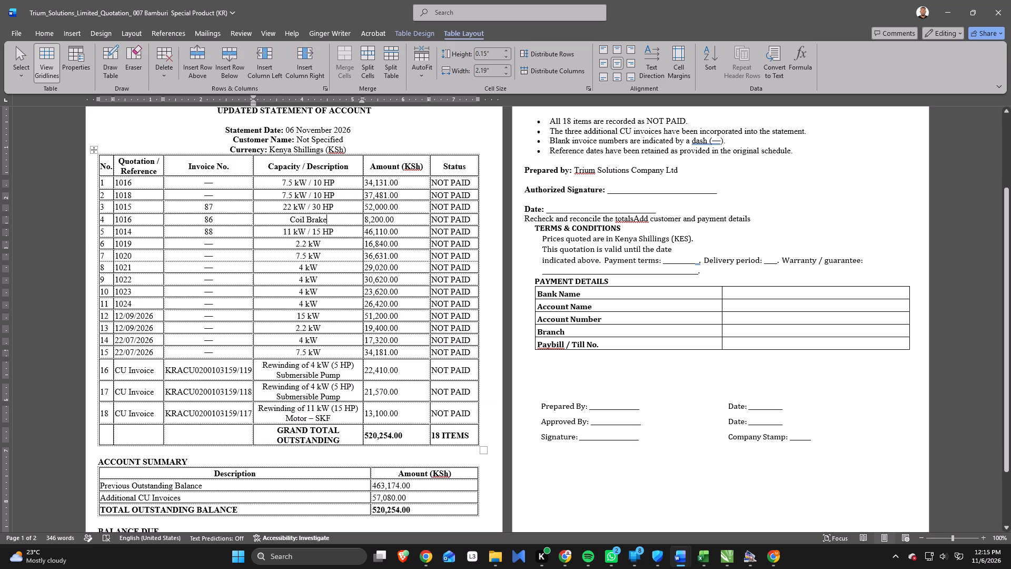
drag(365, 184, 396, 424)
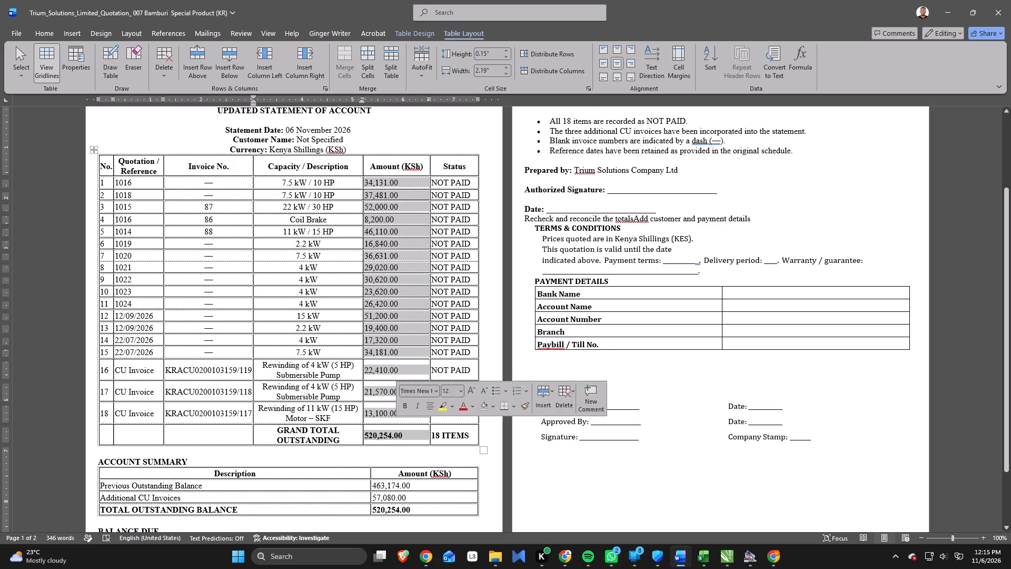
click(616, 64)
click(443, 214)
Centre the three Amount (KSh) values beneath the header in the ACCOUNT SUMMARY table.
scroll(452, 221, down, 4)
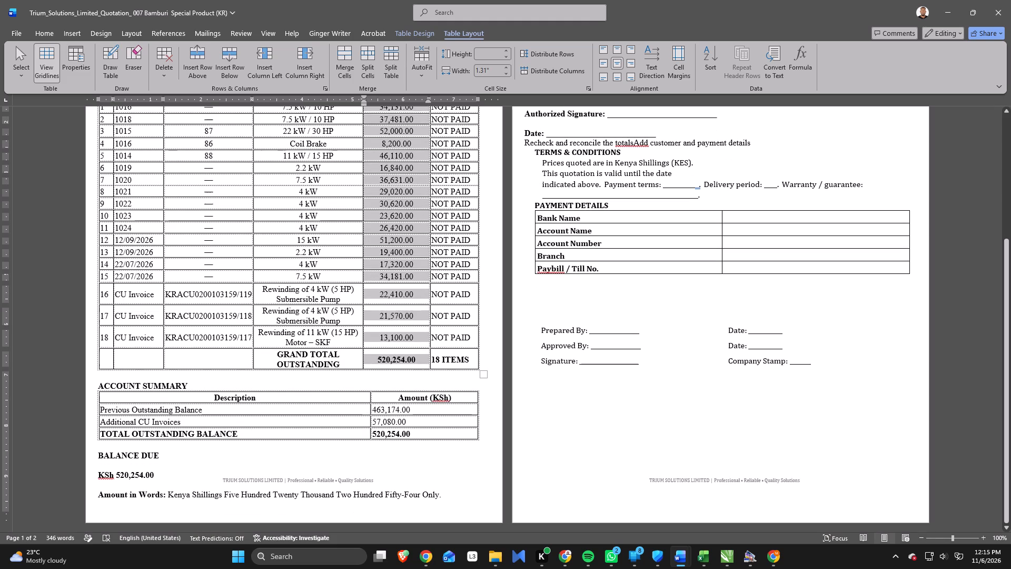
scroll(449, 204, down, 2)
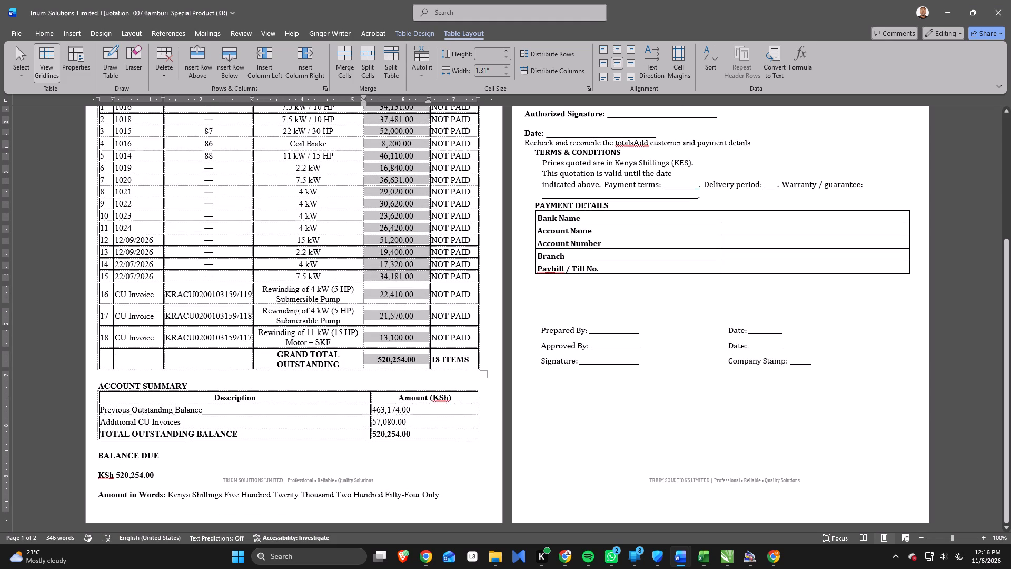
drag(374, 409, 407, 431)
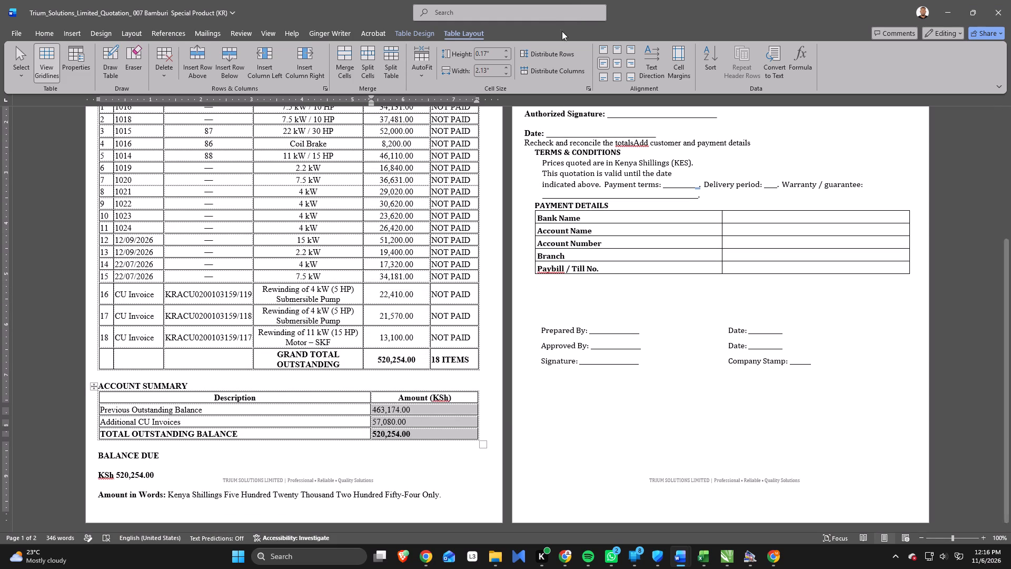
click(620, 65)
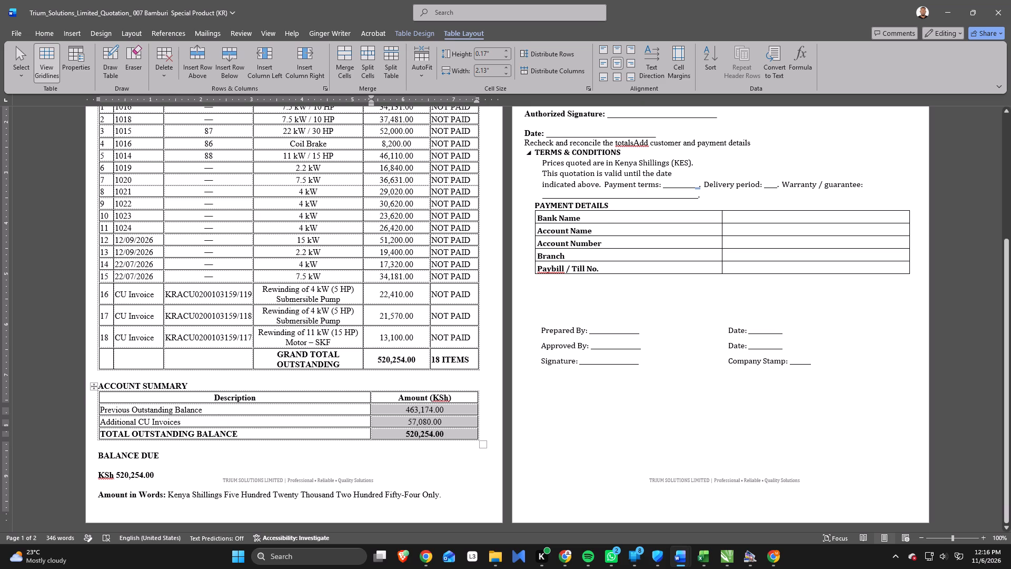
Review both pages of the statement, from the letterhead through the account summary, payment details and signature block.
scroll(688, 176, up, 8)
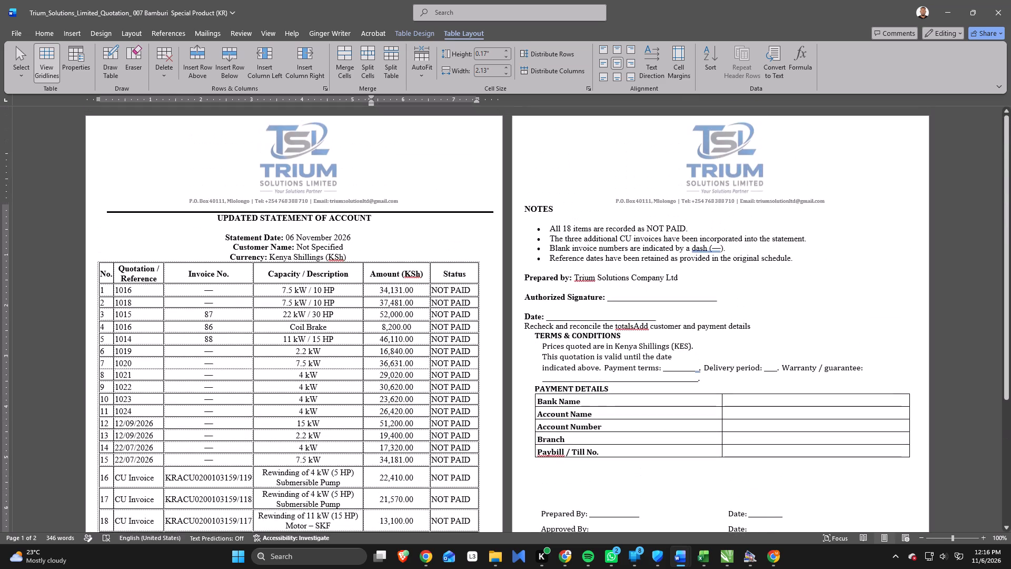
scroll(673, 172, down, 3)
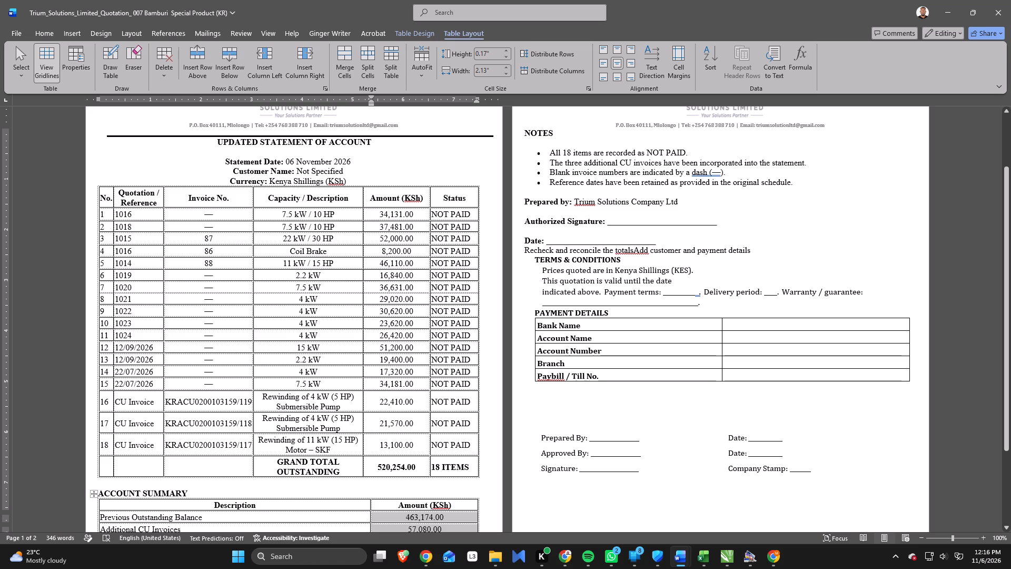
scroll(364, 218, down, 4)
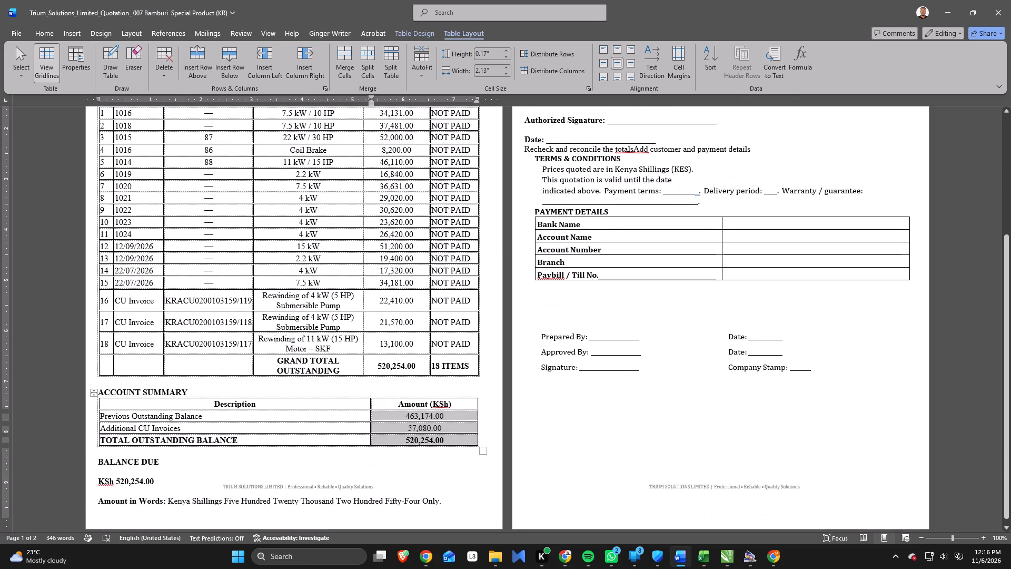
scroll(144, 172, down, 3)
scroll(241, 224, down, 1)
scroll(345, 260, down, 2)
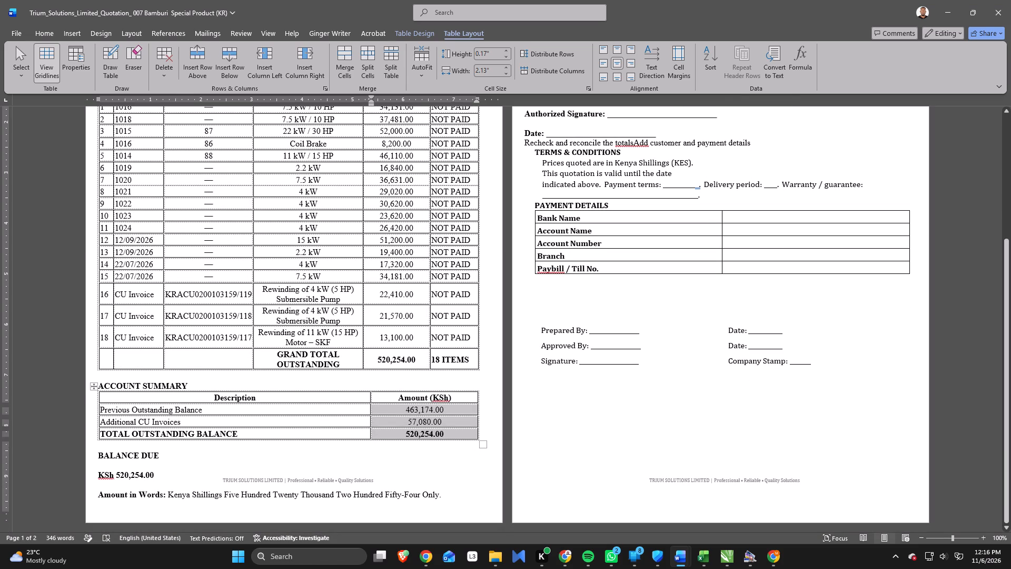
scroll(165, 446, down, 2)
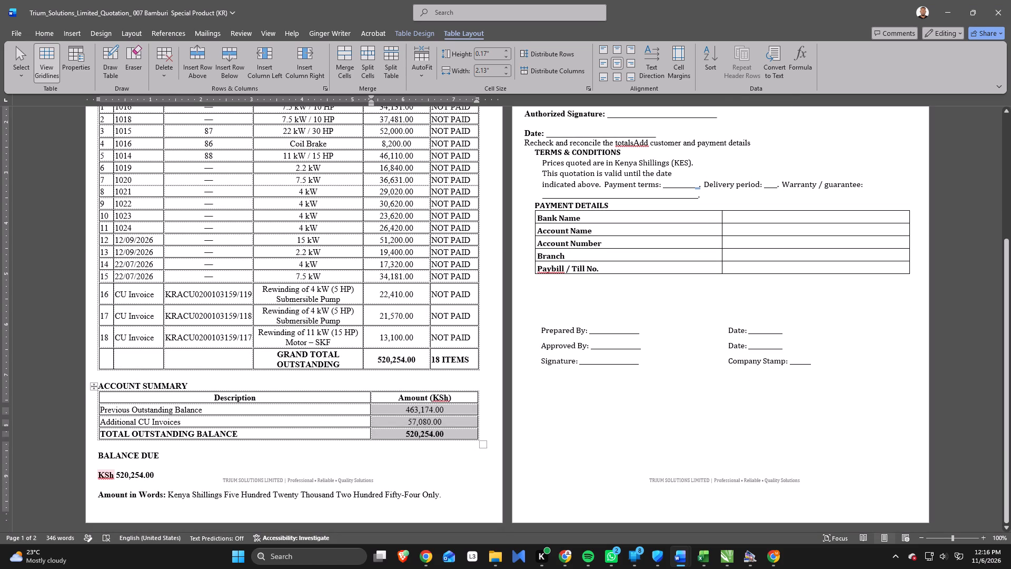
Put the KSh 520,254.00 amount on the BALANCE DUE line and tab it across beneath the Amount (KSh) column.
click(95, 477)
key(BackSpace)
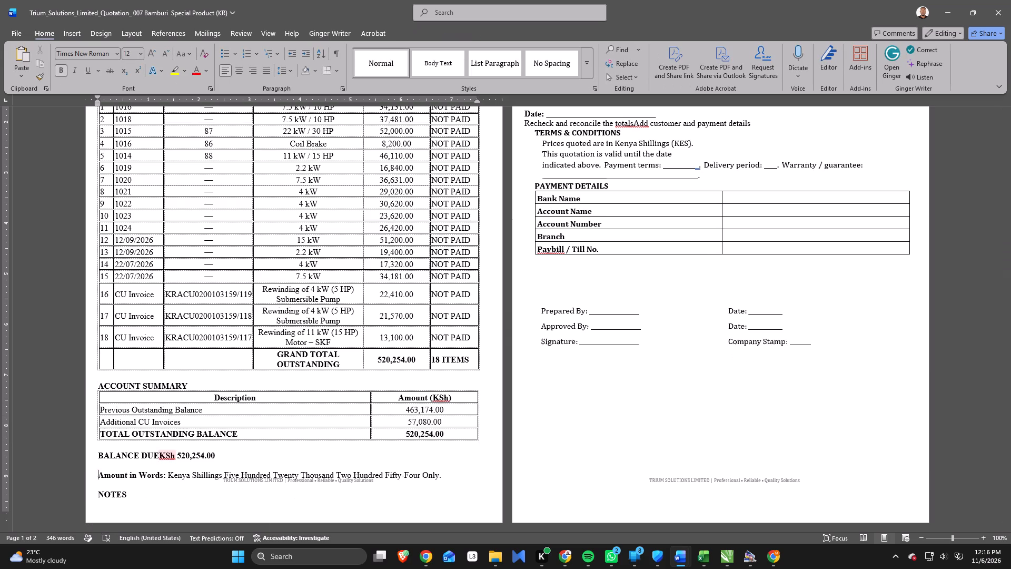
key(Tab)
key(Tab)
key(Tab)
key(Tab)
key(Tab)
key(Tab)
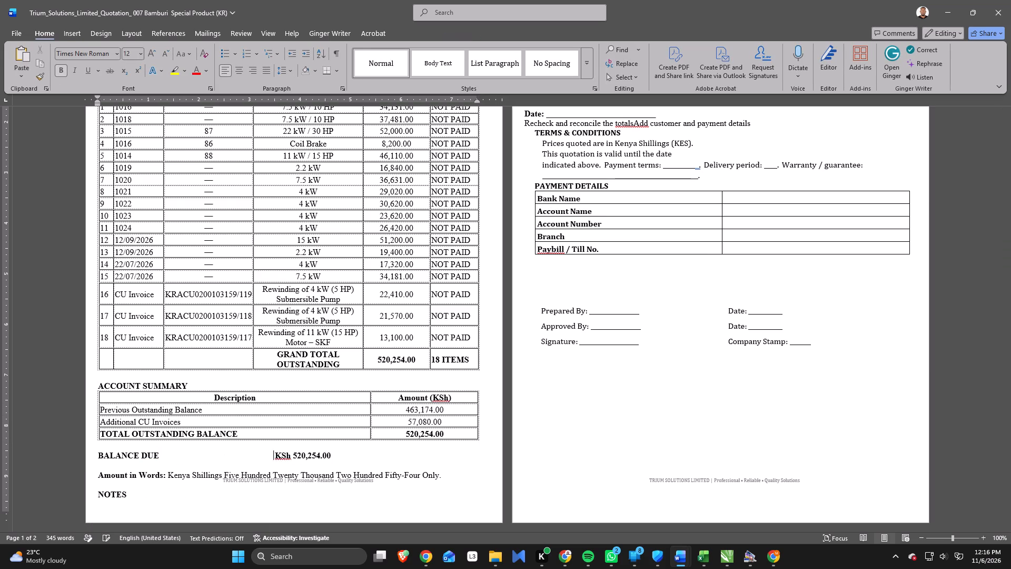
key(Tab)
key(Tab)
key(Tab)
key(Tab)
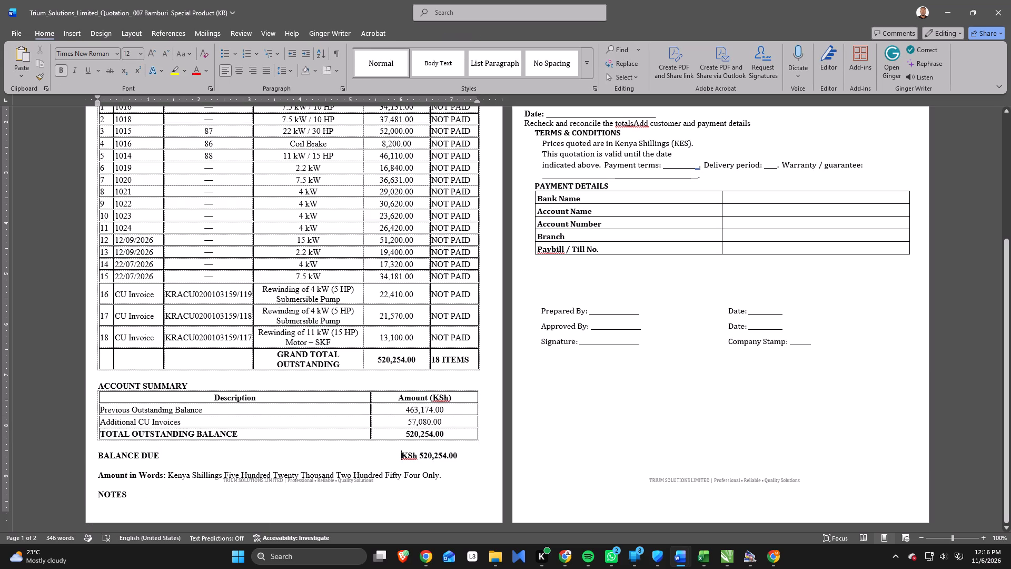
Move the company tagline text box lower in the page footer, clear of the Amount in Words line, and return to the body text.
click(113, 465)
scroll(216, 470, down, 1)
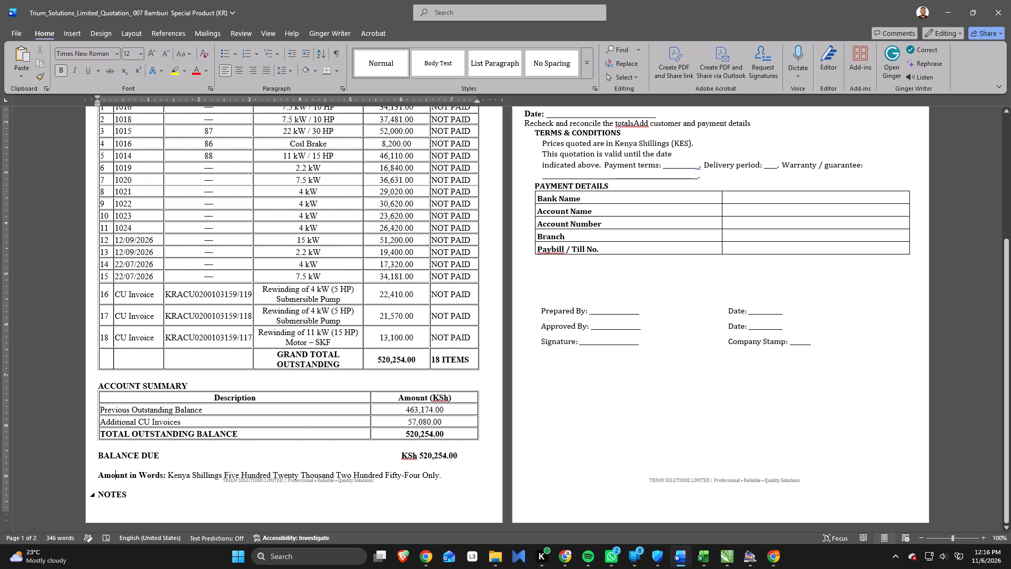
double_click(179, 492)
double_click(171, 464)
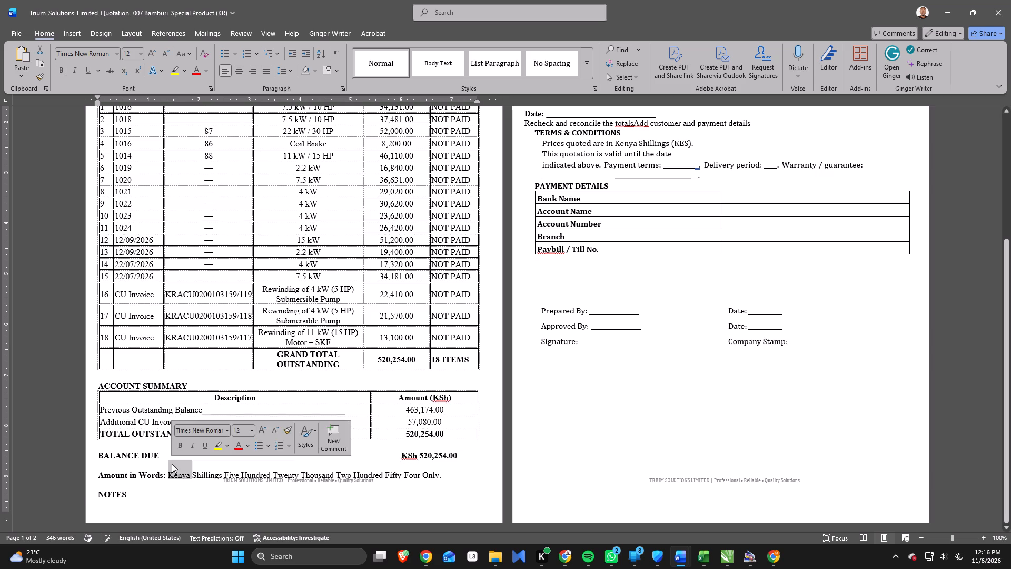
double_click(100, 507)
double_click(97, 520)
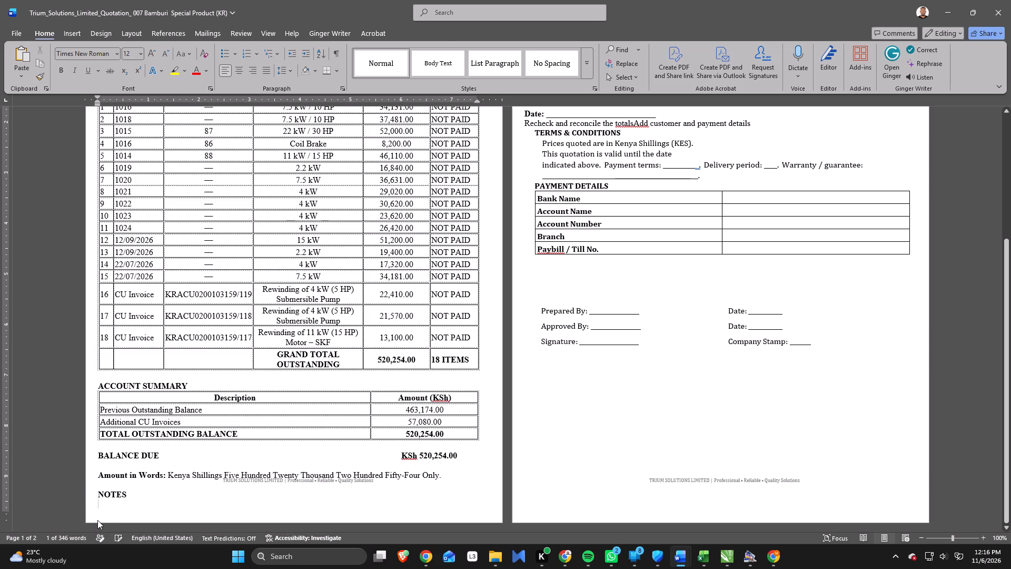
click(226, 480)
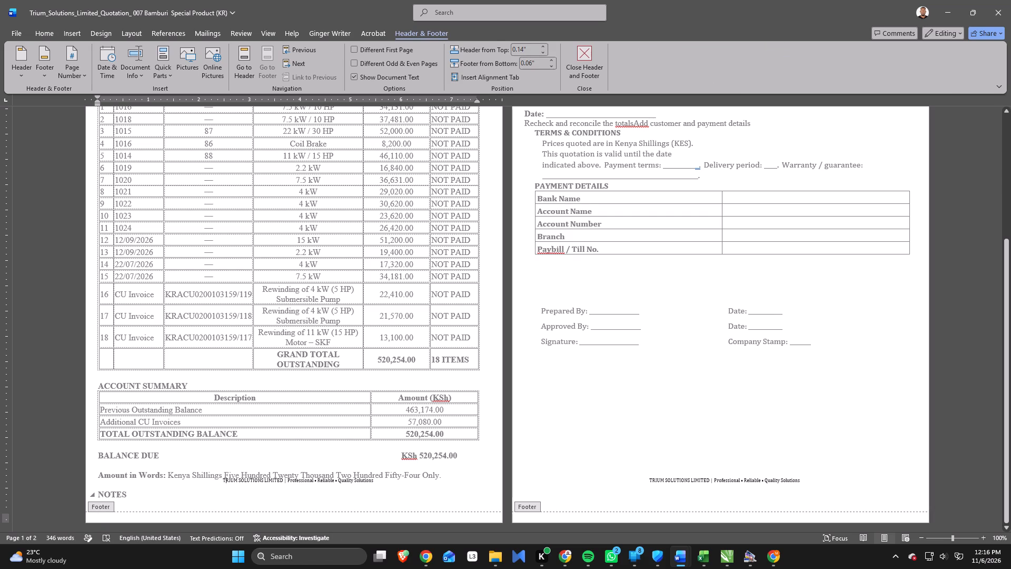
drag(287, 475, 289, 497)
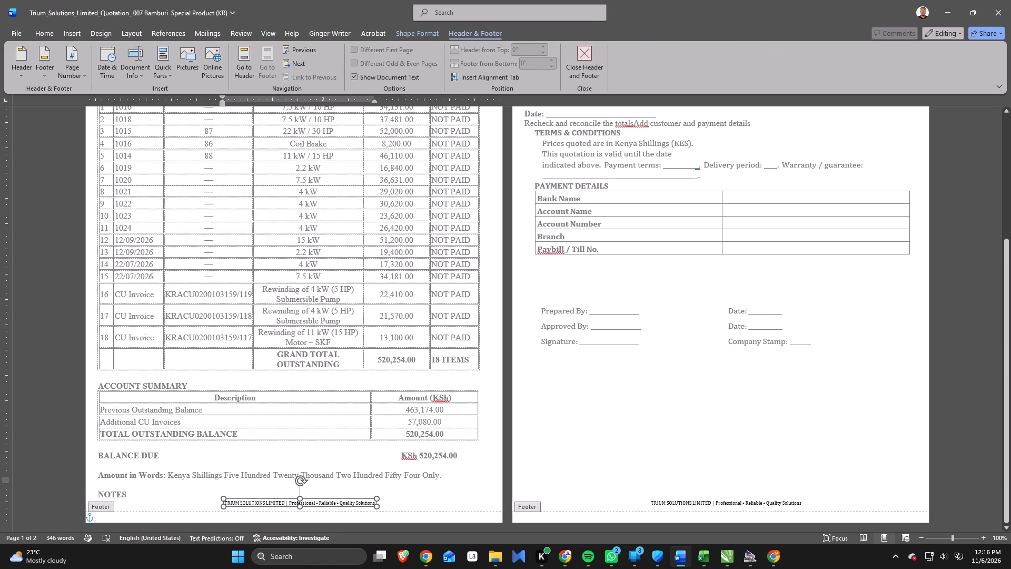
drag(289, 497, 291, 499)
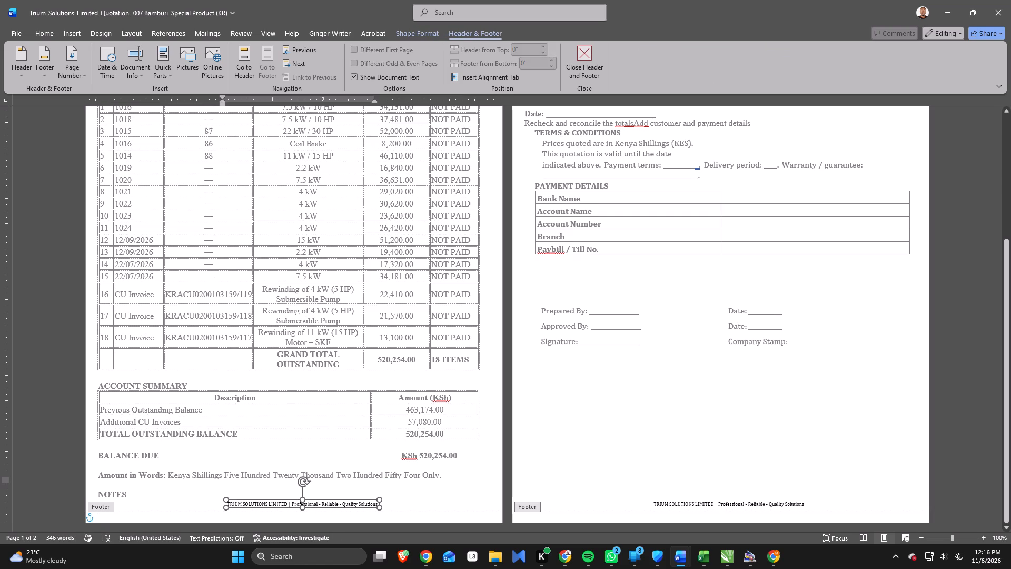
drag(291, 499, 292, 501)
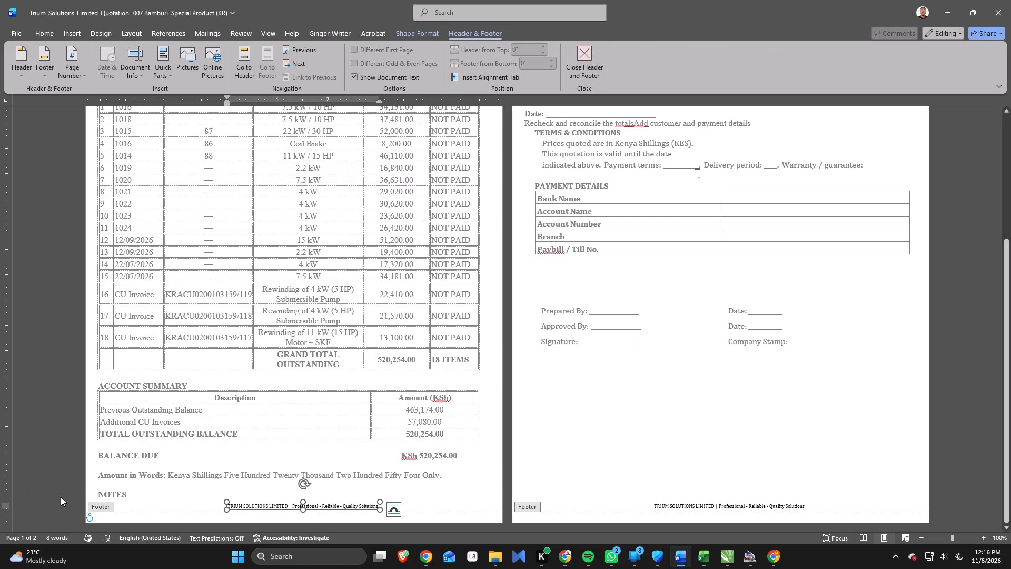
double_click(169, 470)
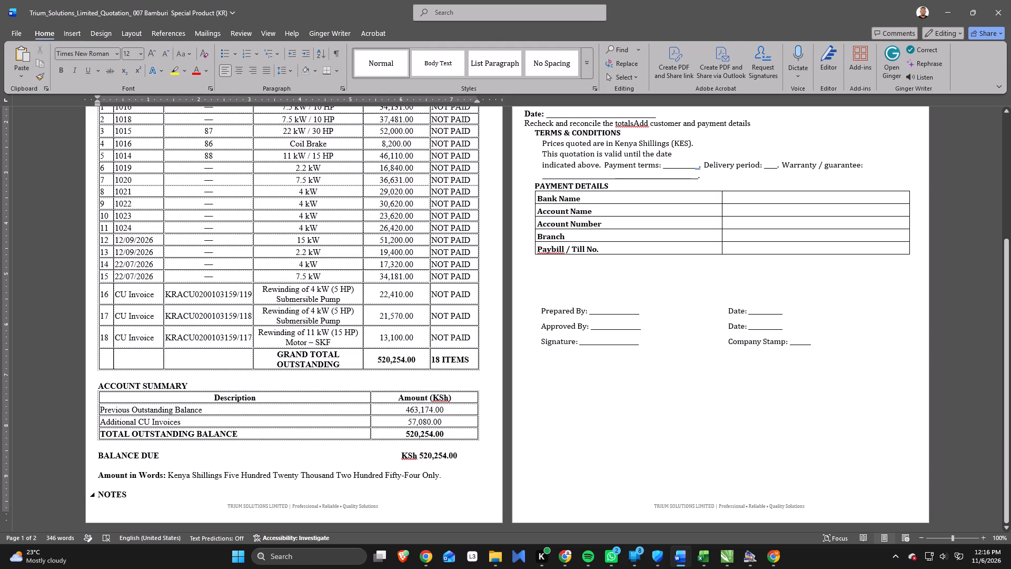
Insert an empty paragraph after the Amount in Words line so the NOTES heading moves to page 2.
click(444, 476)
key(Return)
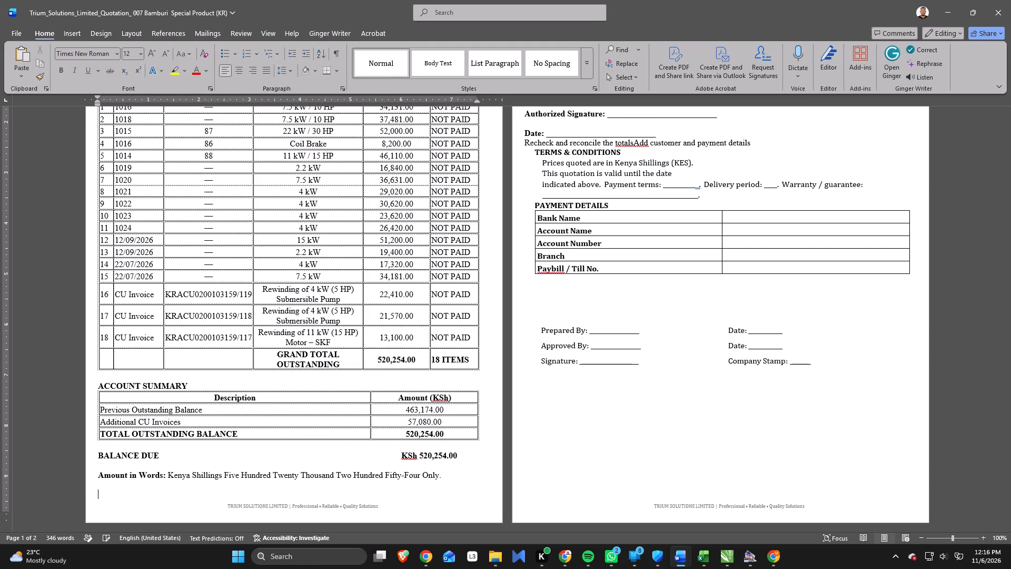
Delete the Customer Name line between Statement Date and Currency, including its empty line.
scroll(771, 231, up, 5)
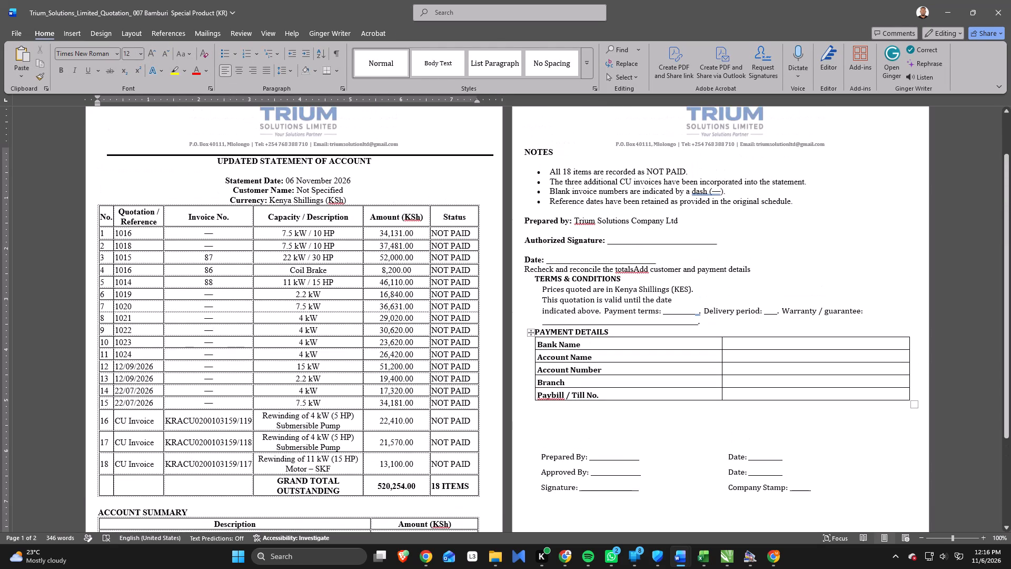
scroll(754, 212, up, 2)
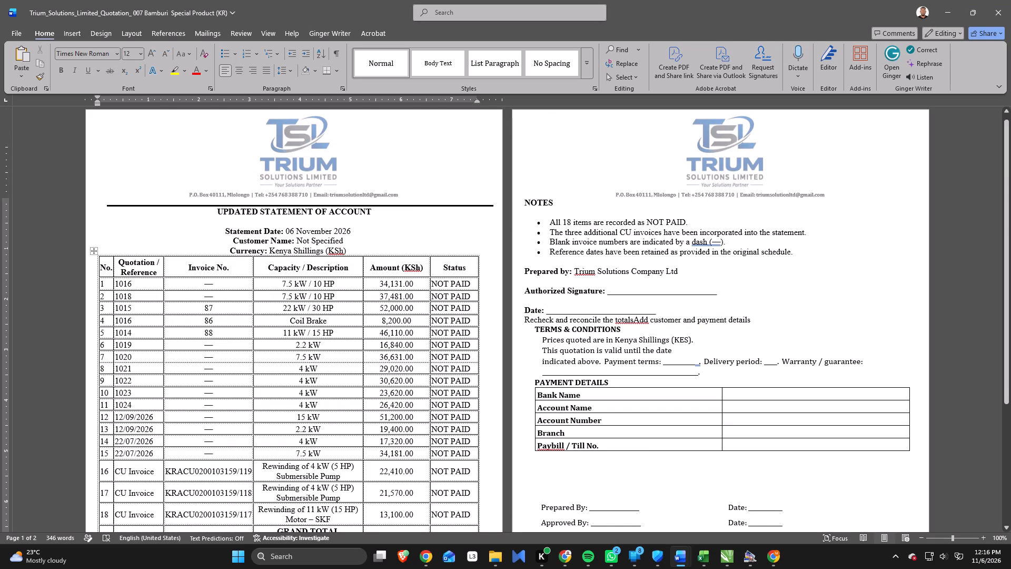
drag(358, 240, 228, 241)
key(BackSpace)
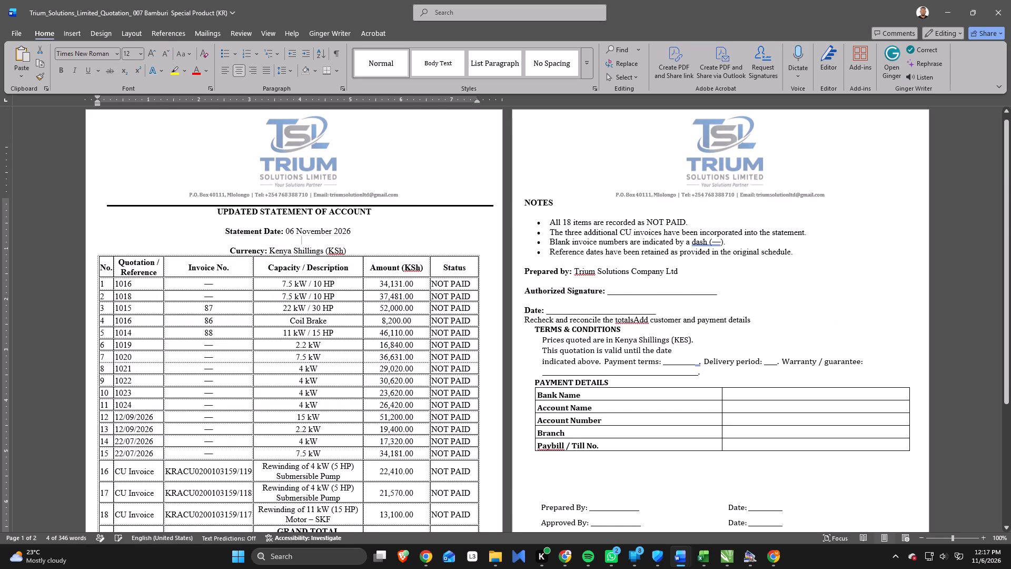
key(BackSpace)
Add another empty paragraph below the Amount in Words line to push the NOTES heading back onto page 2.
scroll(256, 229, down, 3)
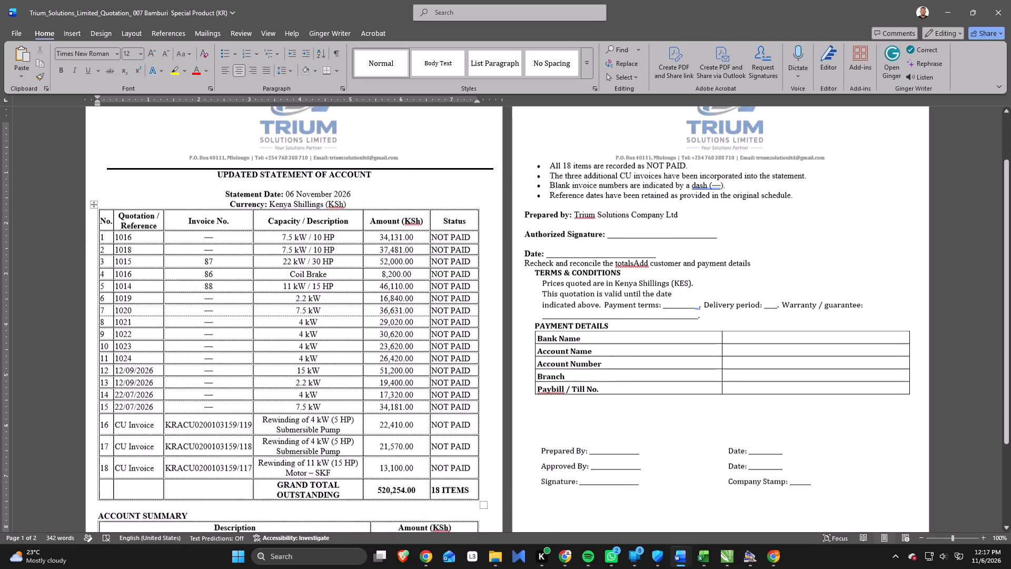
scroll(261, 253, down, 5)
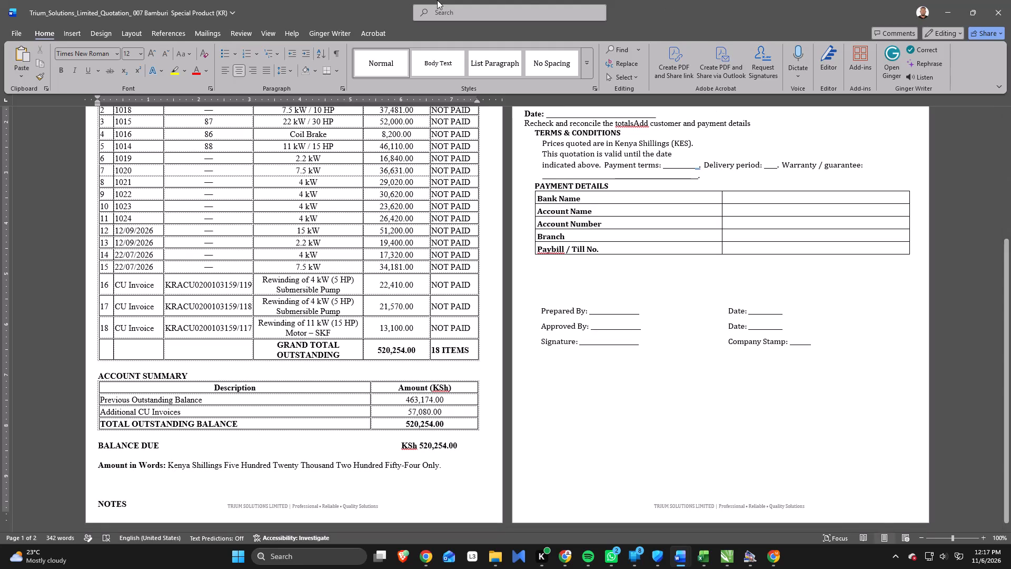
click(122, 489)
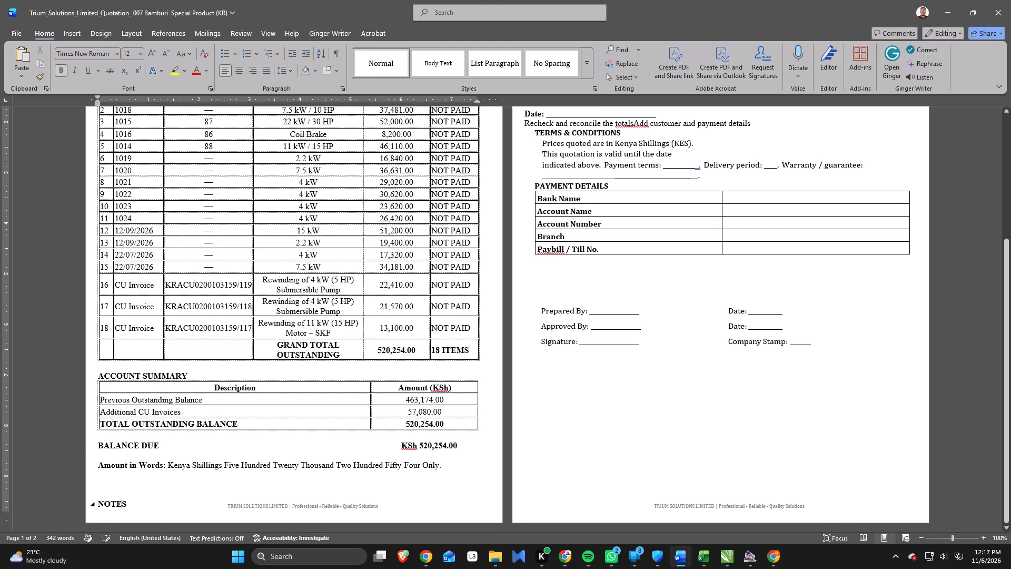
click(107, 478)
key(Return)
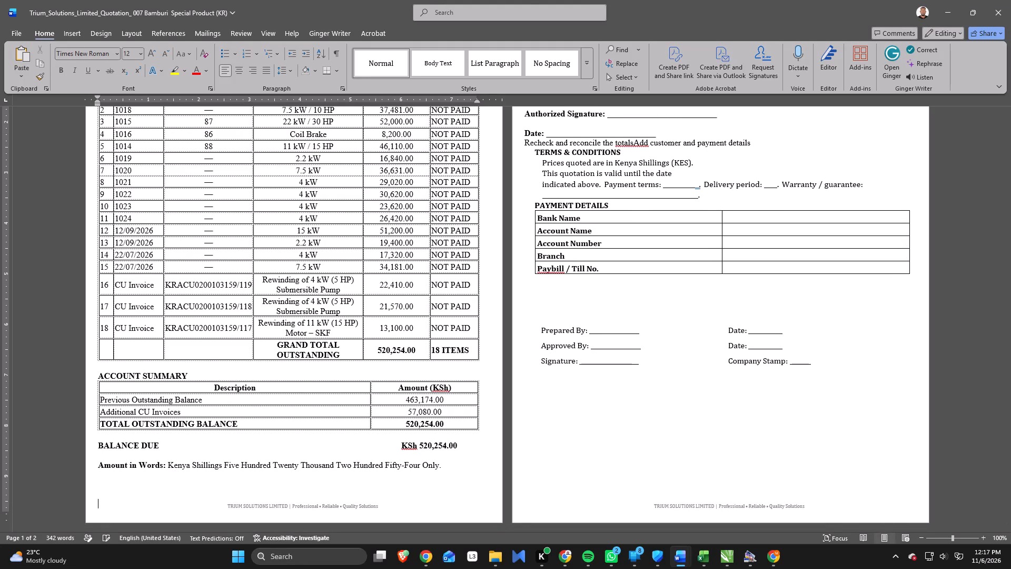
Delete the NOTES section on page 2, including its heading and all four bullet points.
scroll(173, 406, up, 2)
scroll(283, 333, up, 2)
scroll(382, 298, up, 3)
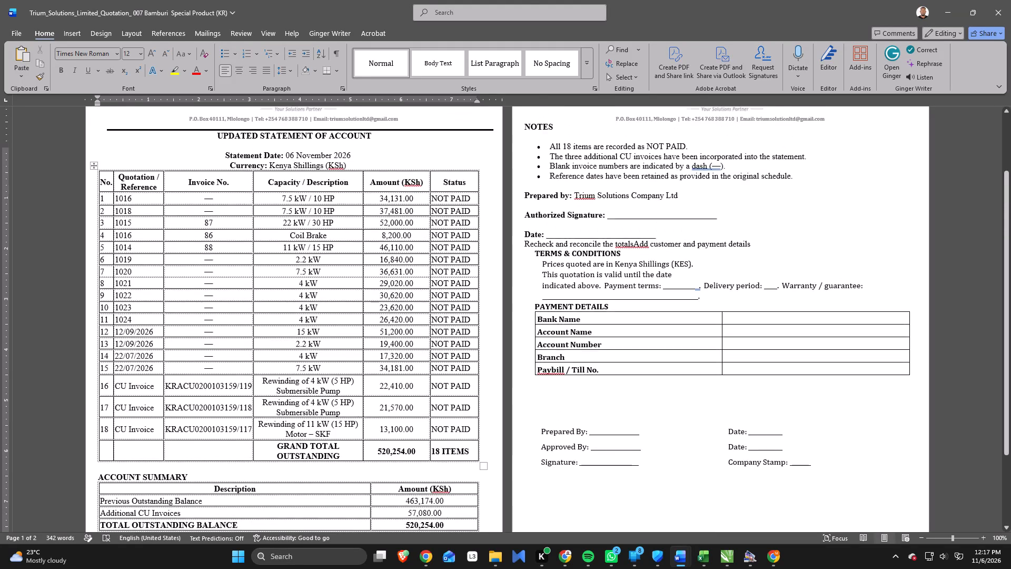
click(607, 224)
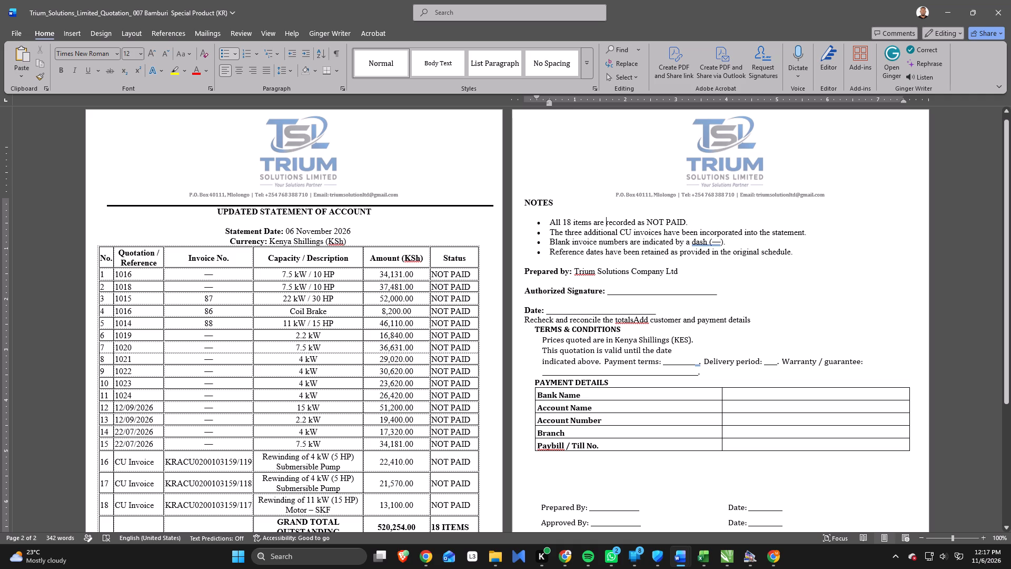
drag(726, 238, 582, 244)
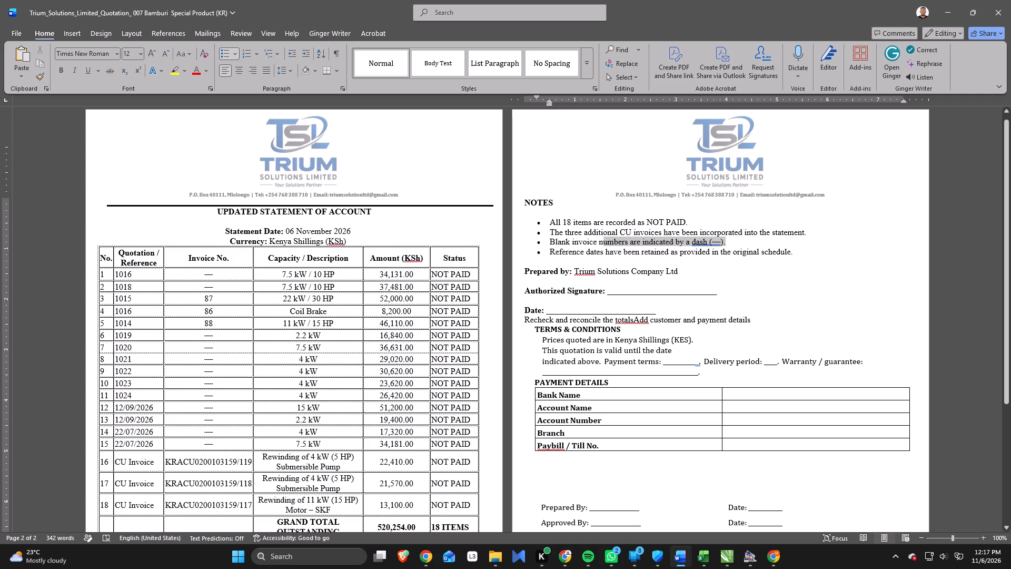
drag(582, 244, 551, 245)
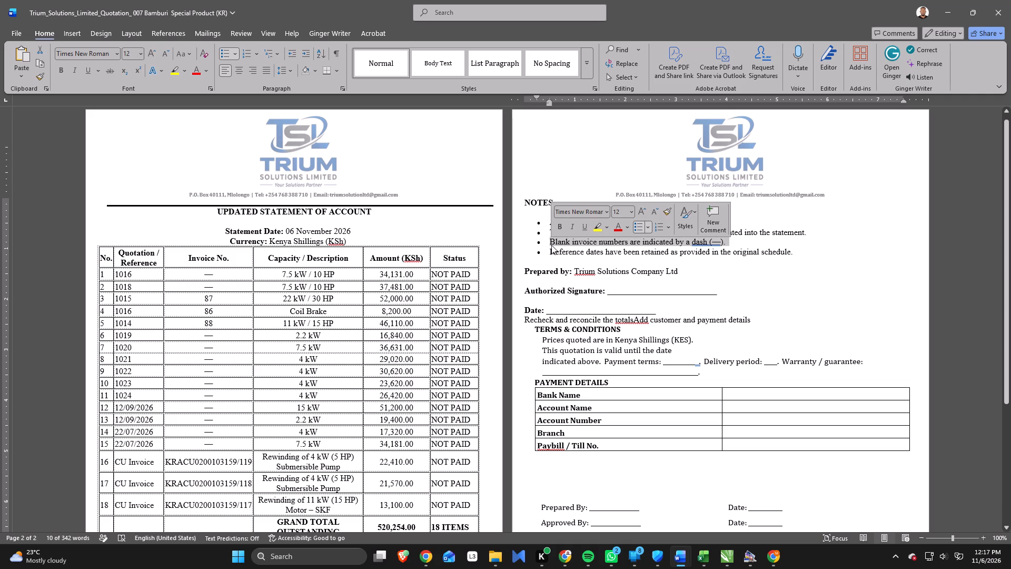
key(BackSpace)
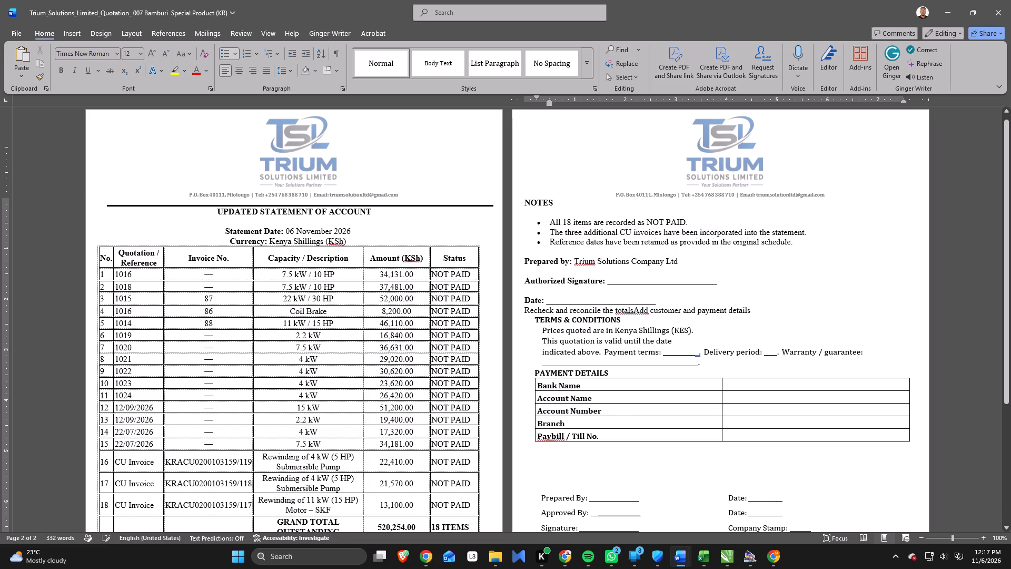
drag(804, 243, 535, 239)
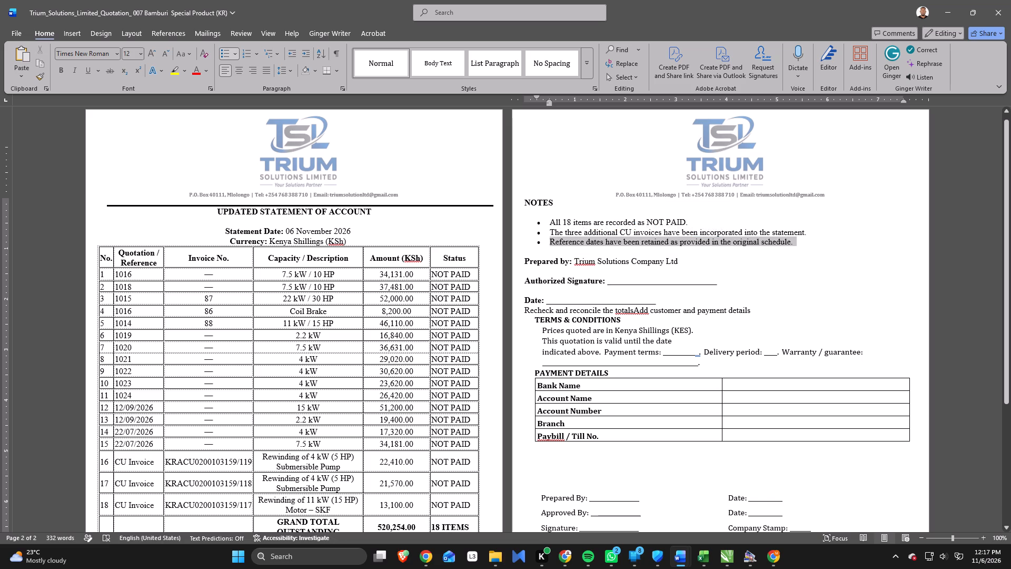
drag(535, 239, 527, 202)
key(BackSpace)
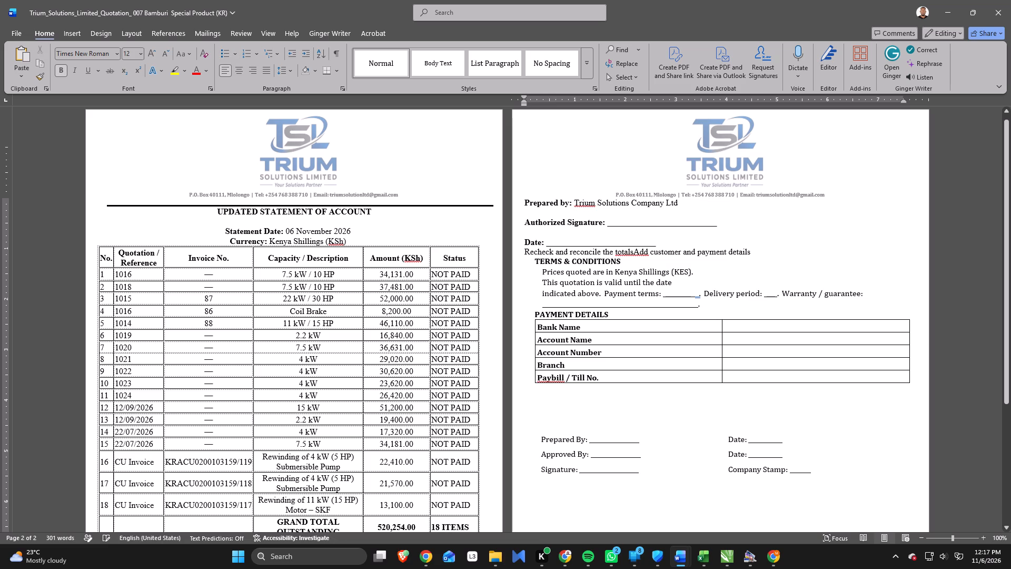
Delete the Prepared by: Trium Solutions Company Ltd, Authorized Signature and Date lines at the top of page 2.
click(563, 217)
click(581, 230)
drag(663, 240, 522, 217)
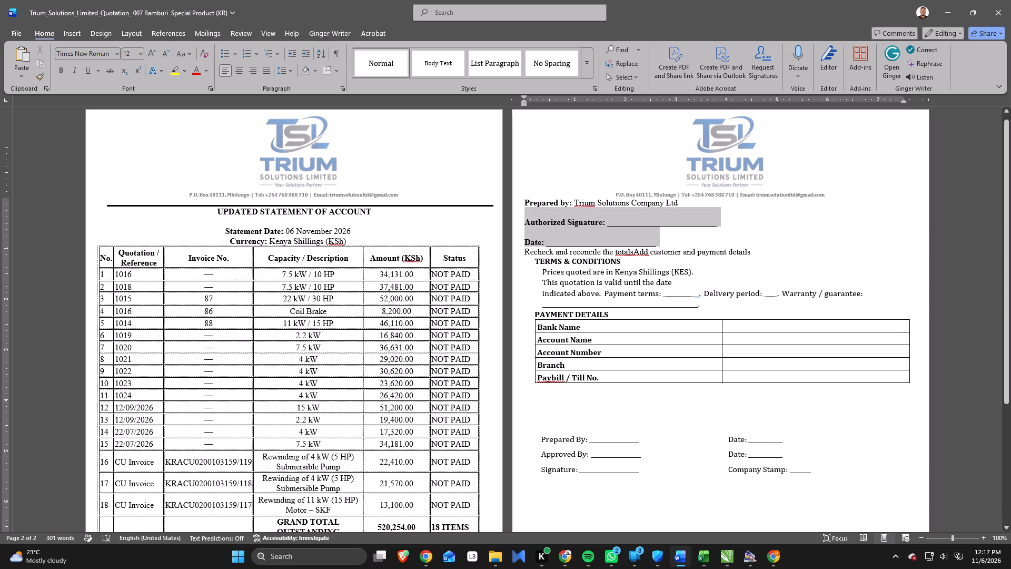
drag(522, 217, 518, 204)
key(BackSpace)
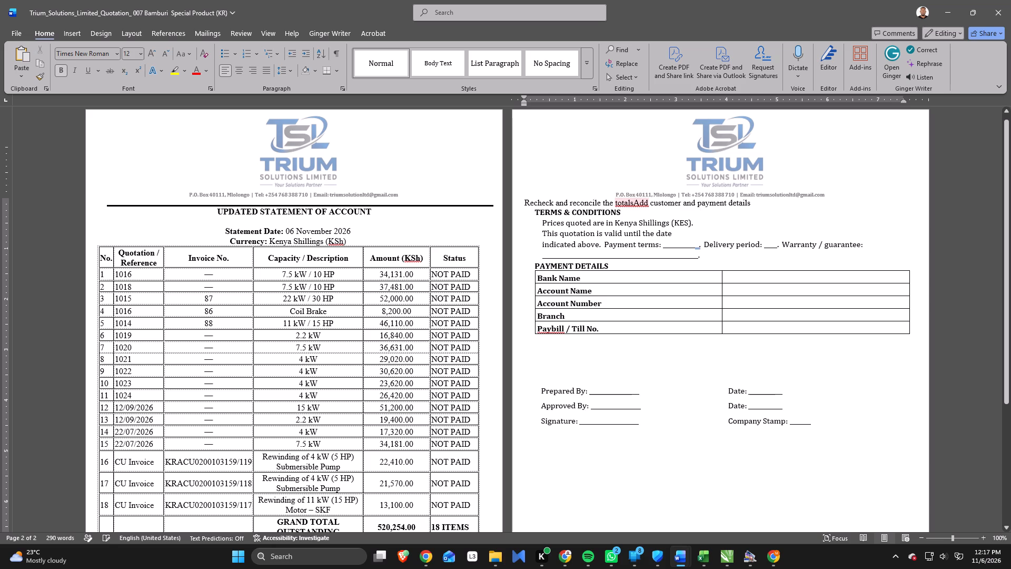
Delete the leftover line about rechecking totals and adding customer and payment details above TERMS & CONDITIONS.
drag(756, 202, 534, 204)
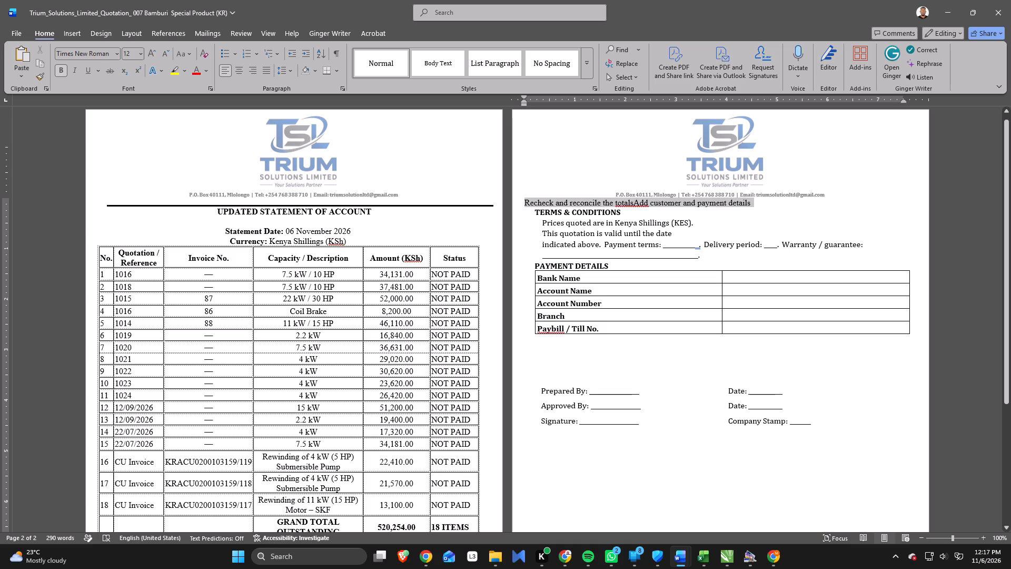
drag(534, 204, 531, 204)
key(BackSpace)
Delete the whole TERMS & CONDITIONS section on page 2, including its heading and all text above PAYMENT DETAILS.
click(687, 239)
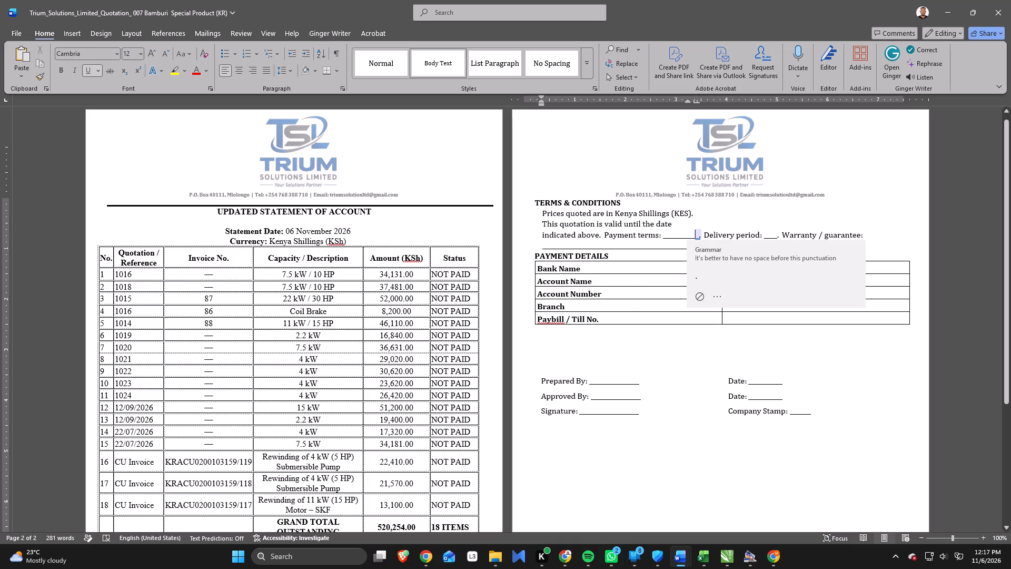
scroll(587, 316, down, 6)
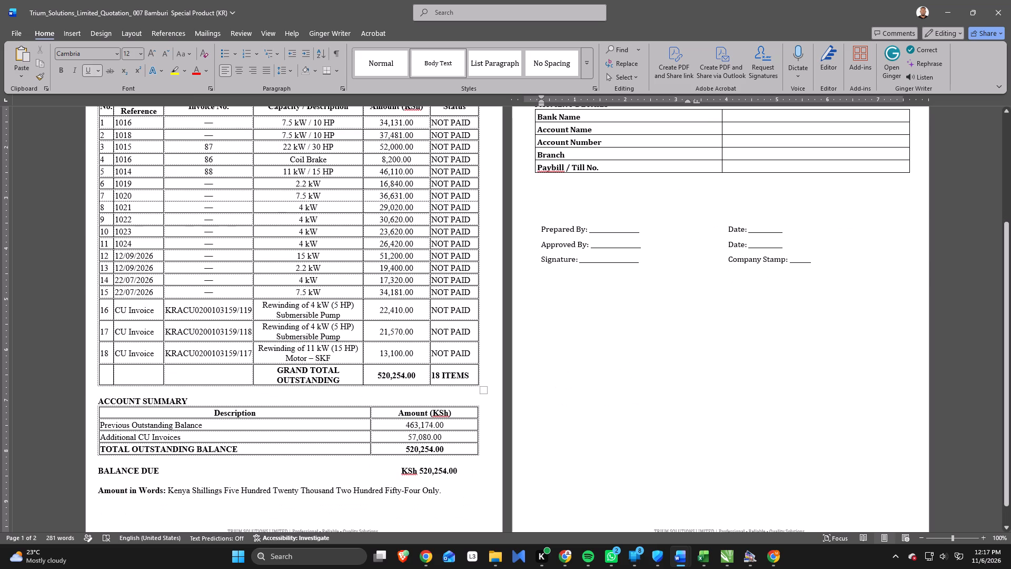
scroll(555, 303, up, 3)
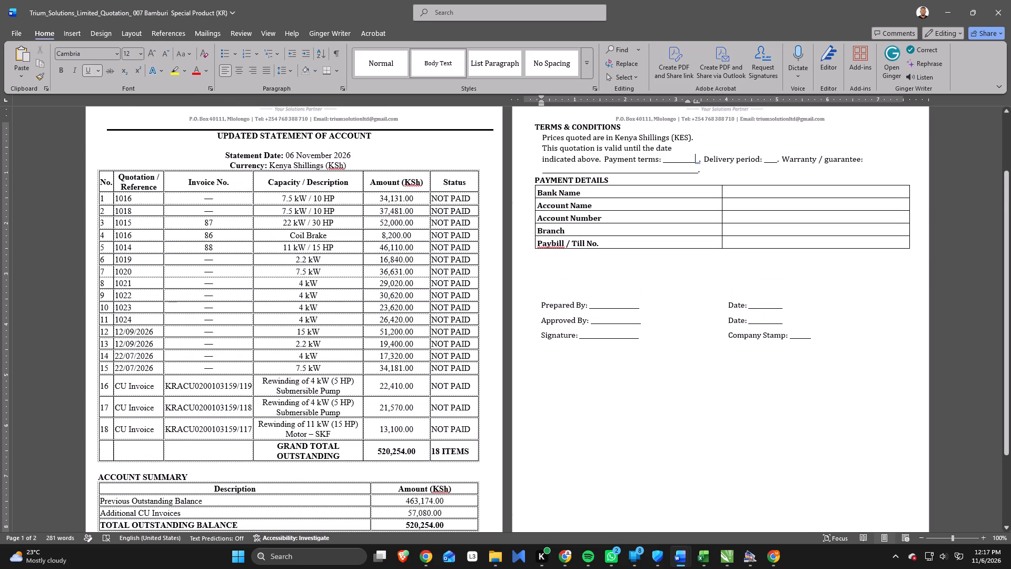
scroll(845, 162, up, 2)
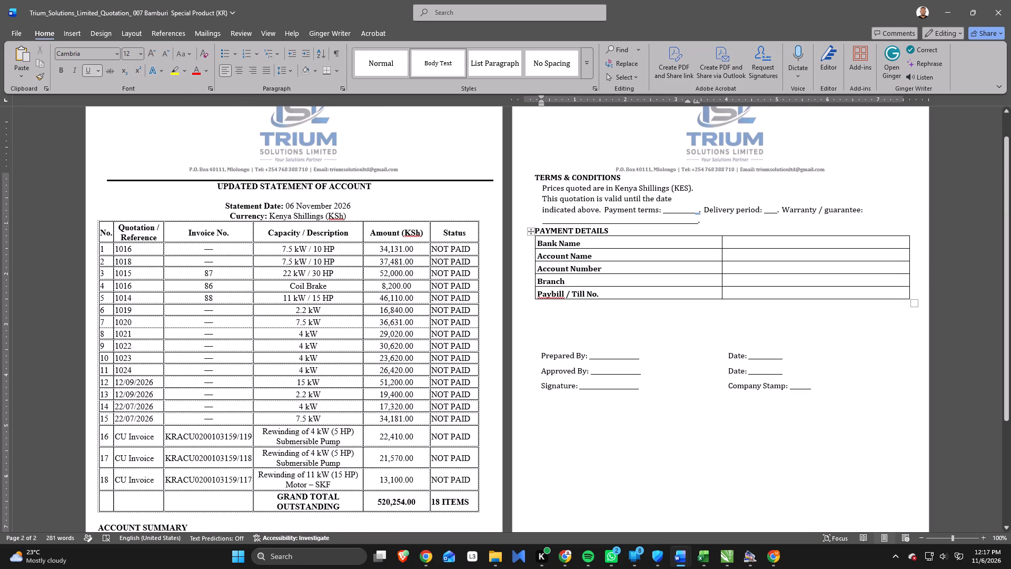
drag(675, 199, 531, 178)
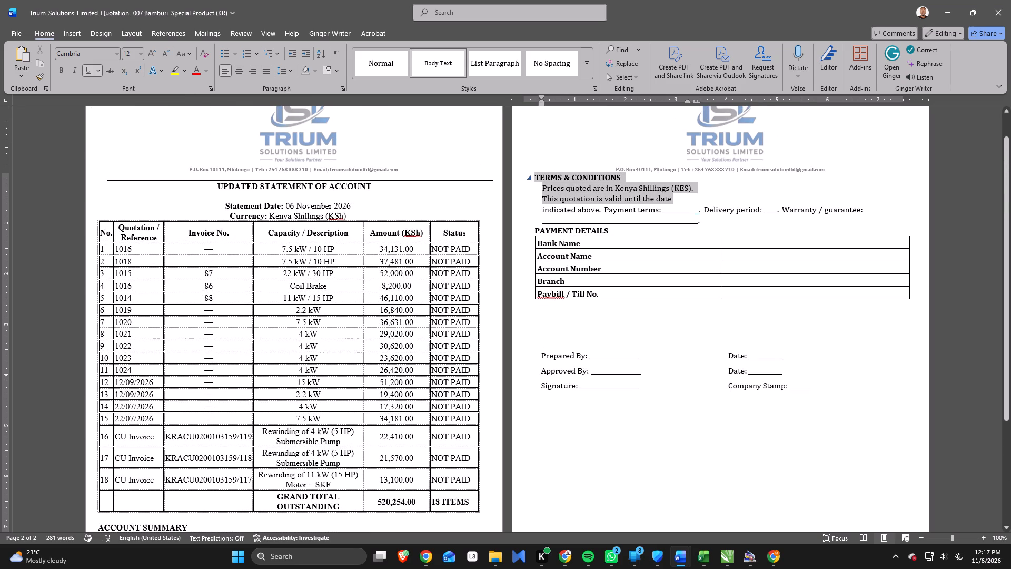
drag(531, 178, 531, 178)
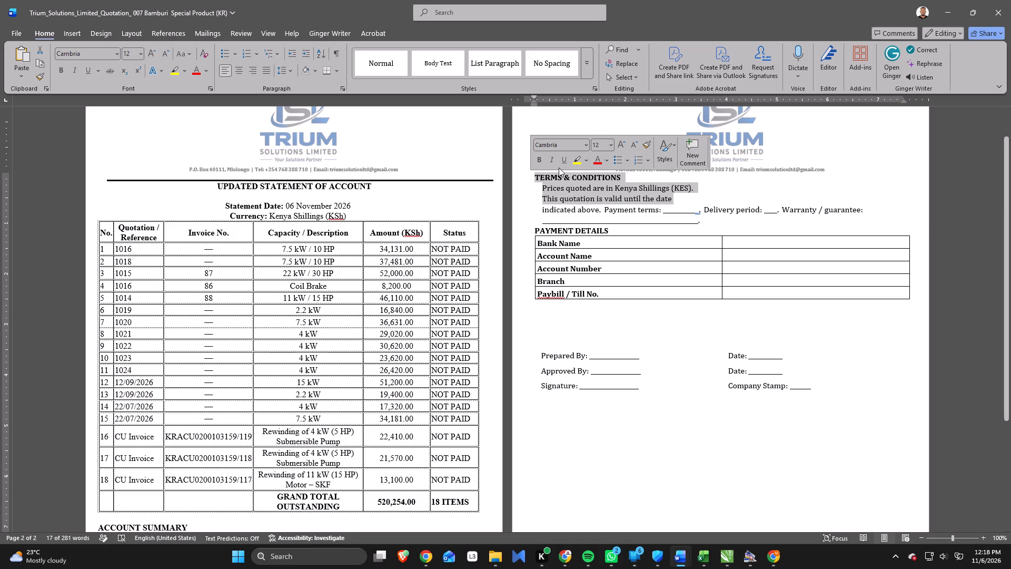
click(618, 196)
click(732, 205)
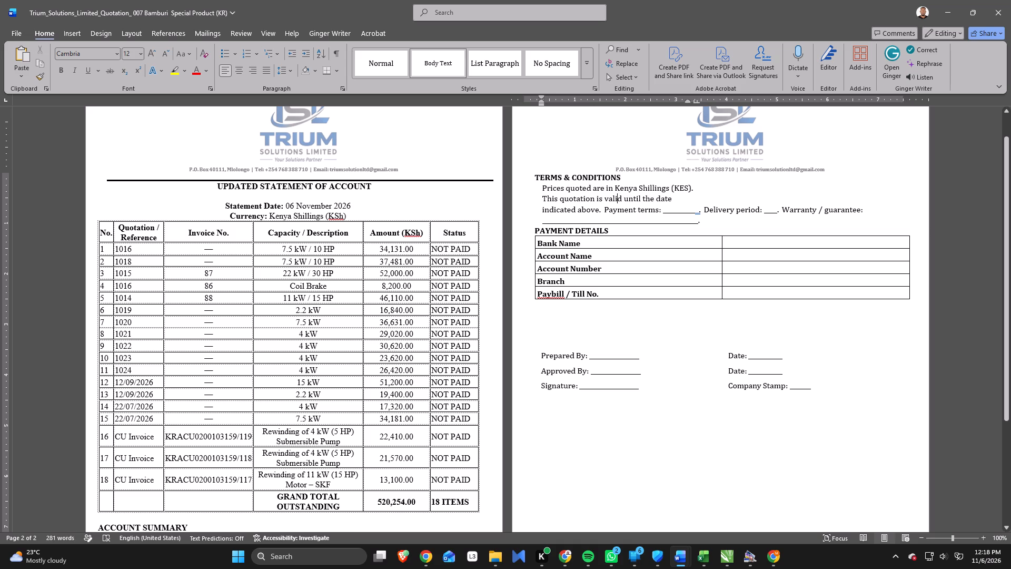
drag(706, 218, 665, 207)
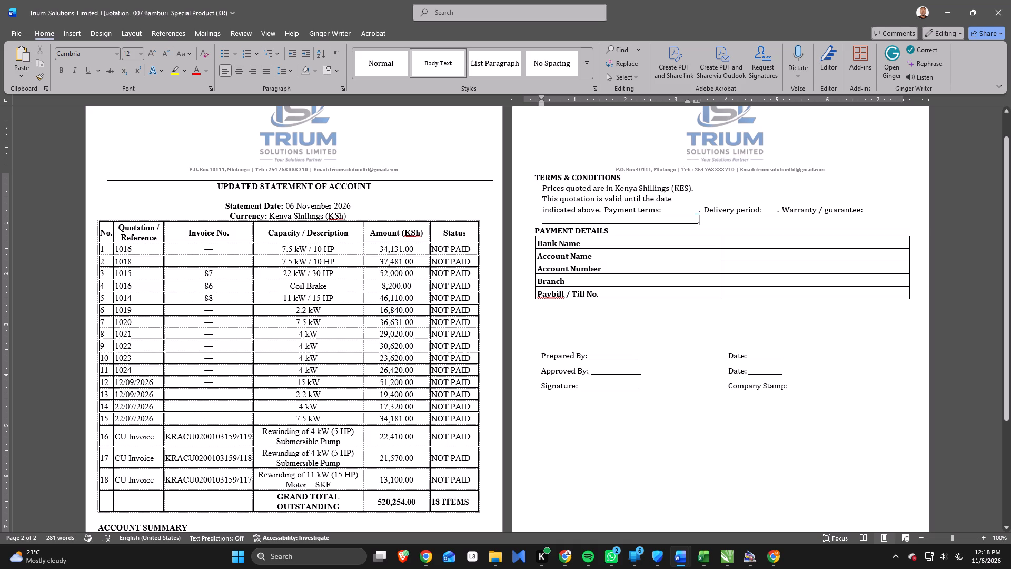
drag(665, 207, 541, 176)
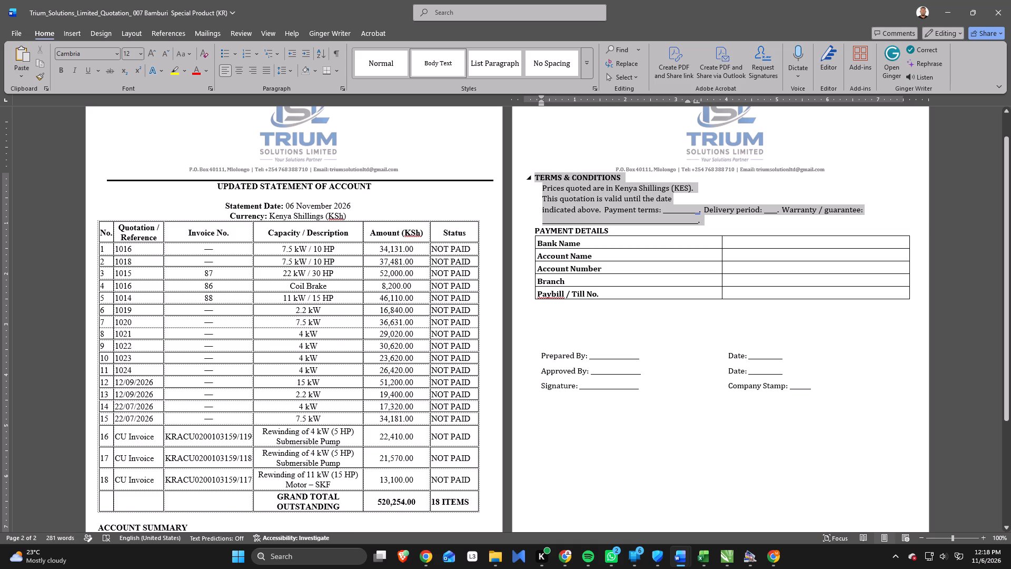
key(BackSpace)
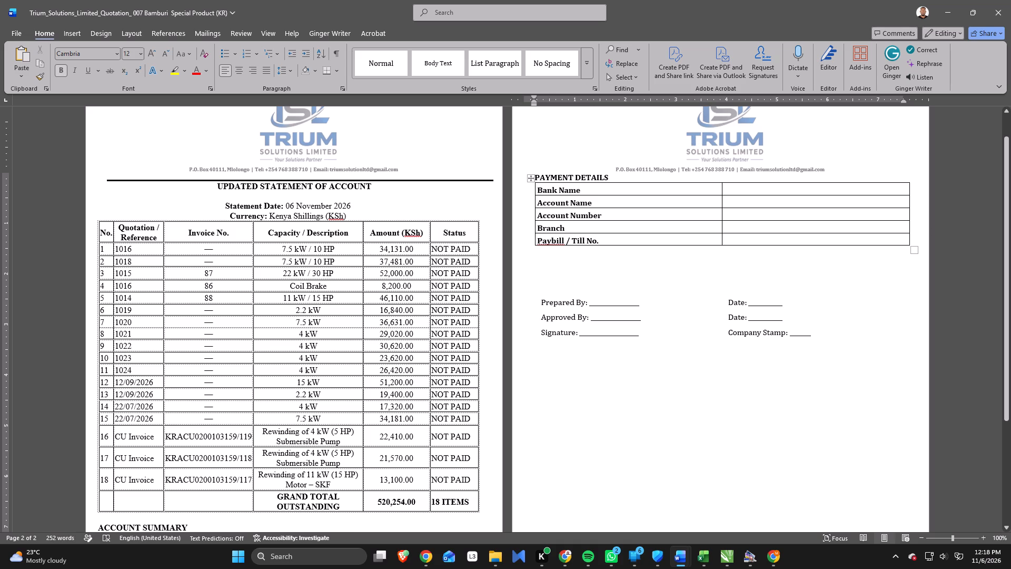
Remove the extra empty paragraphs between the payment details table and the Prepared By signature block.
scroll(604, 236, down, 3)
click(564, 204)
key(BackSpace)
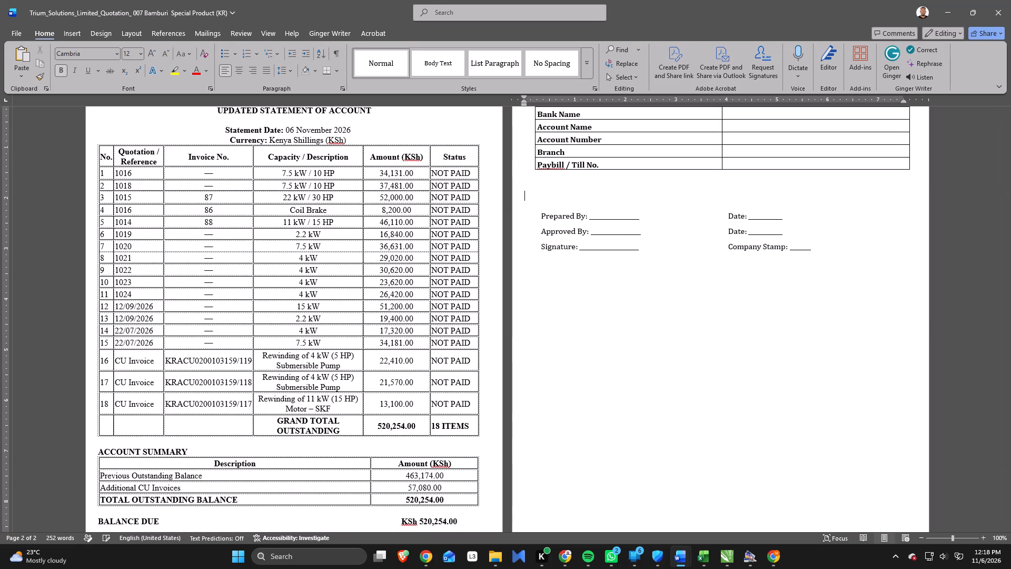
key(BackSpace)
key(BackSpace)
Review both pages of the statement, including the ACCOUNT SUMMARY amounts and the signature block.
click(581, 255)
scroll(568, 286, down, 5)
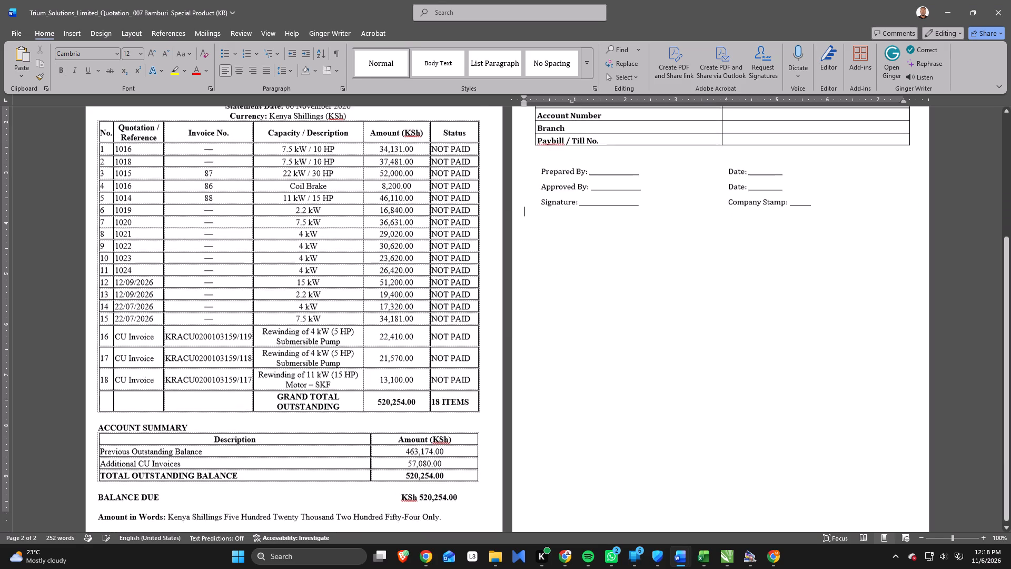
scroll(392, 311, down, 2)
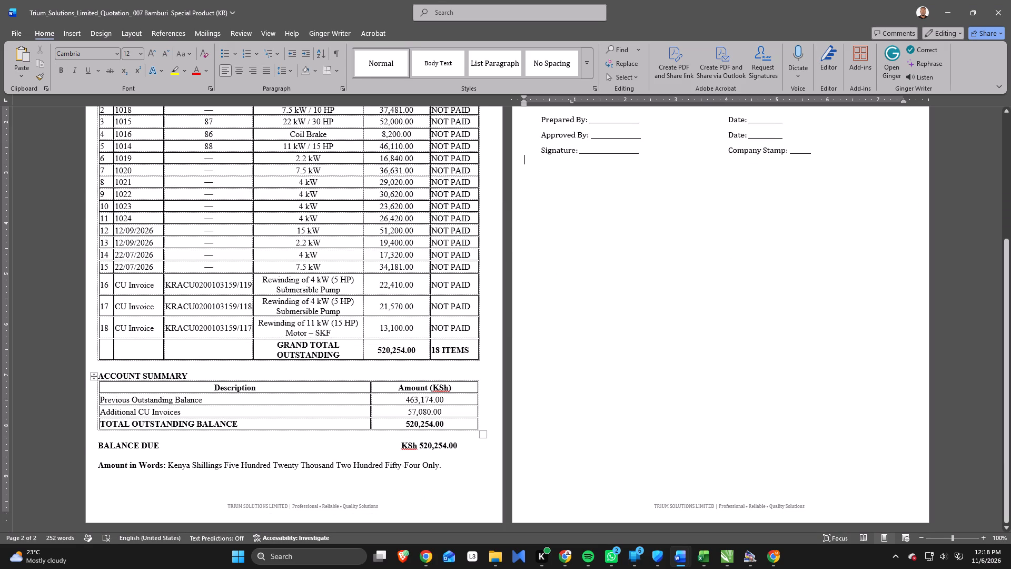
drag(400, 400, 417, 423)
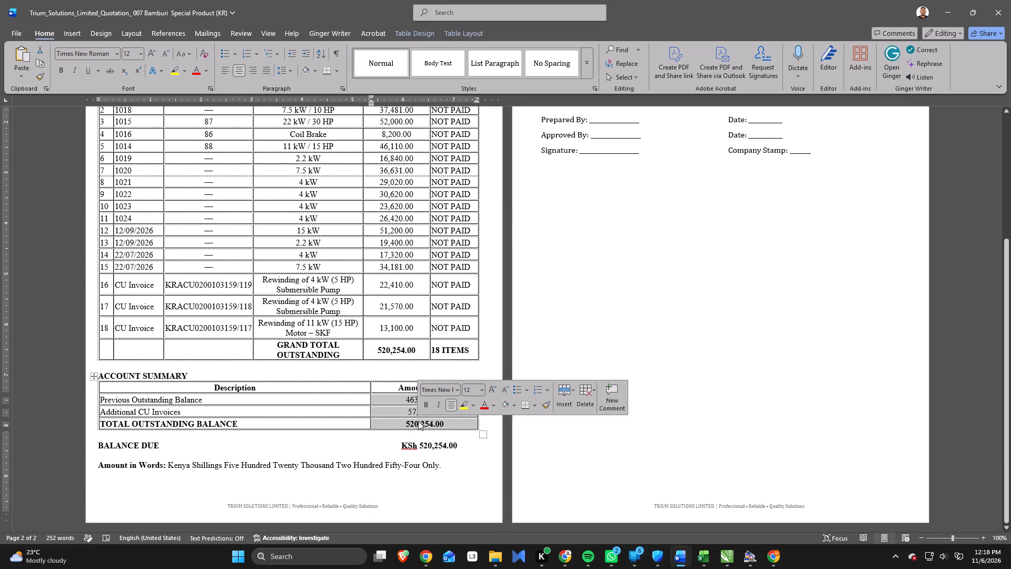
scroll(395, 245, up, 4)
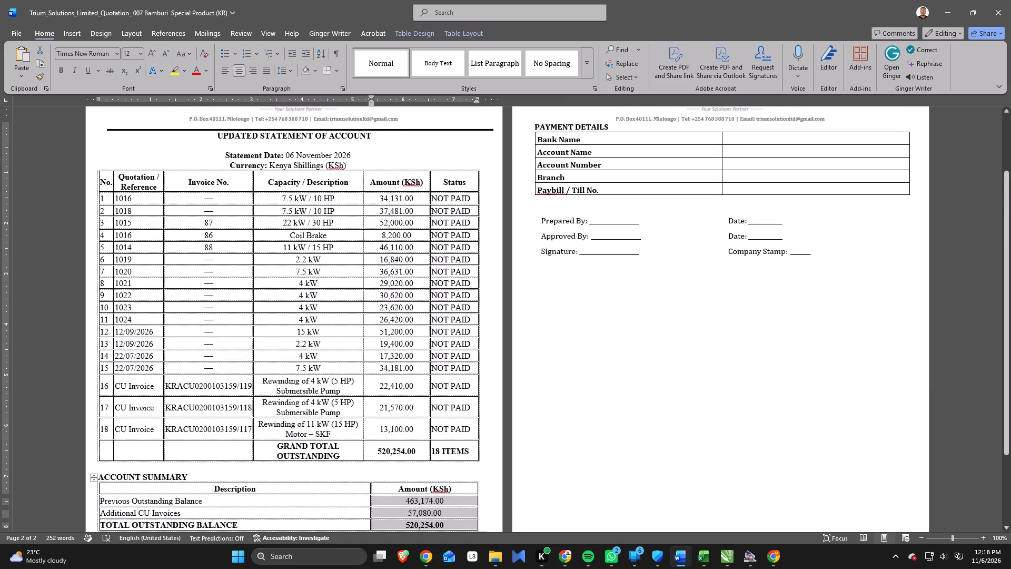
scroll(373, 235, up, 16)
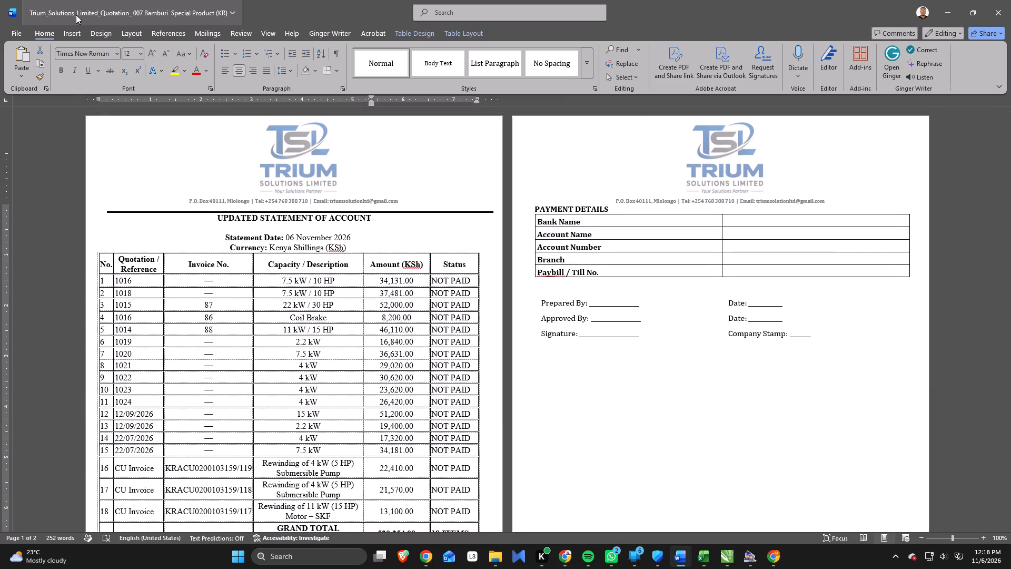
Save the statement as a PDF named Trium_Solutions_Limited_Statement of Account in the Downloads folder on drive D.
click(16, 30)
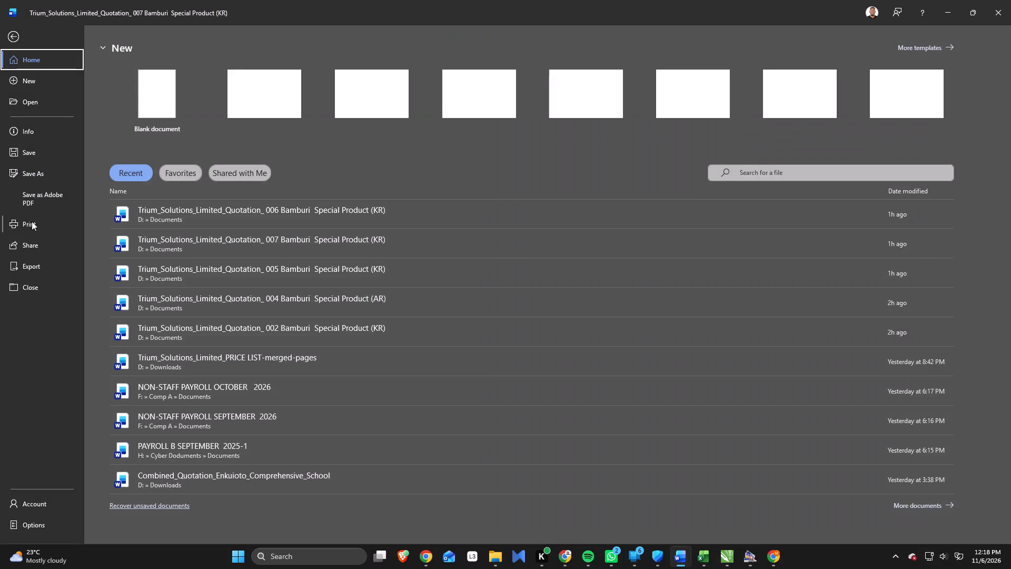
click(39, 174)
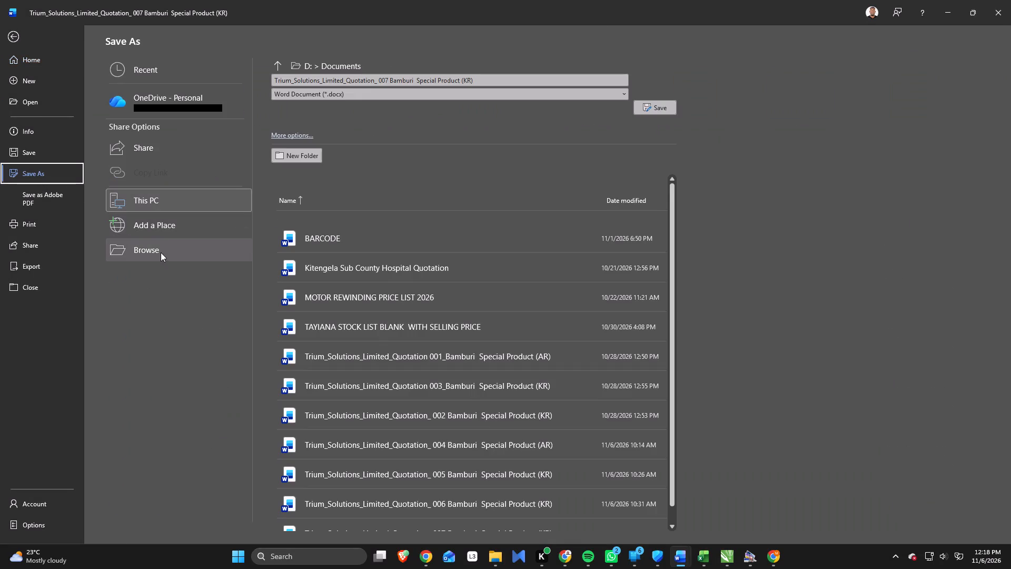
click(164, 253)
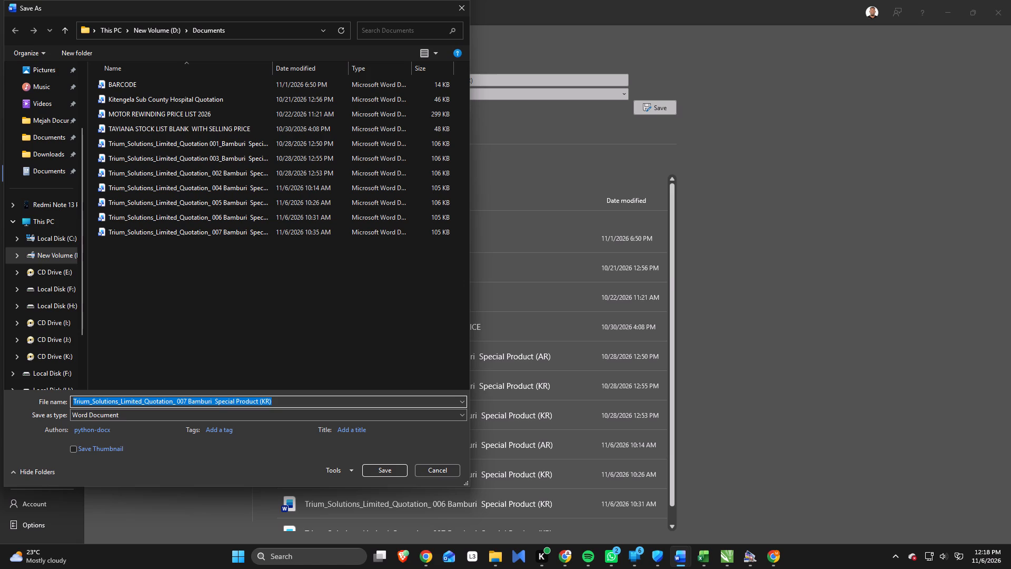
drag(282, 399, 280, 399)
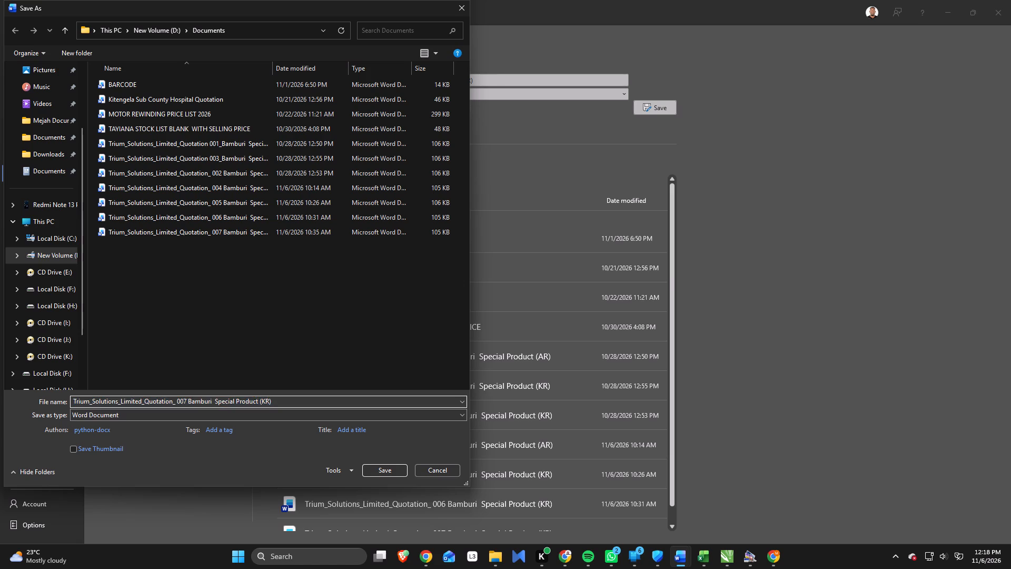
drag(280, 399, 145, 401)
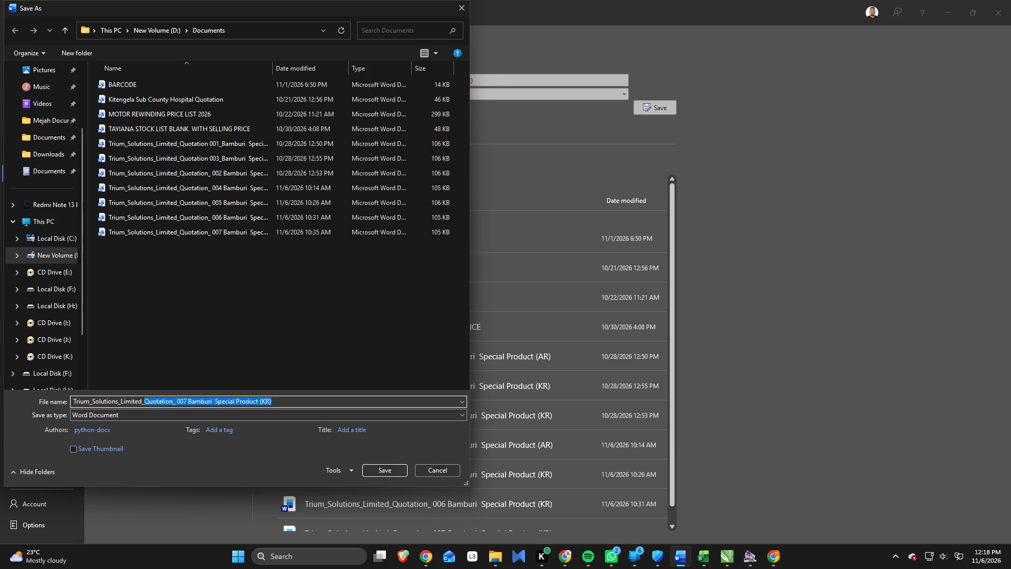
text(Statement of Account)
key(space)
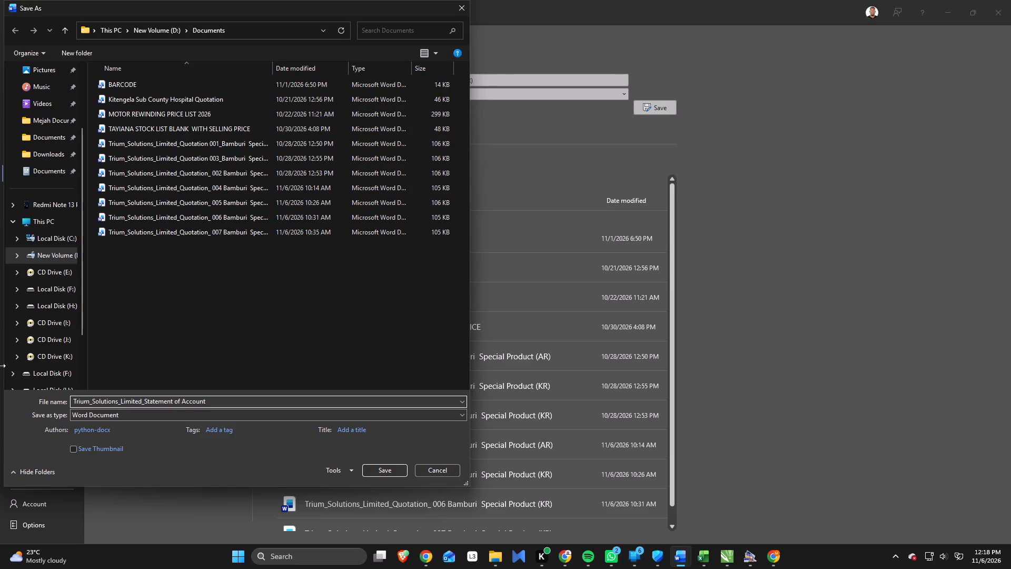
click(51, 159)
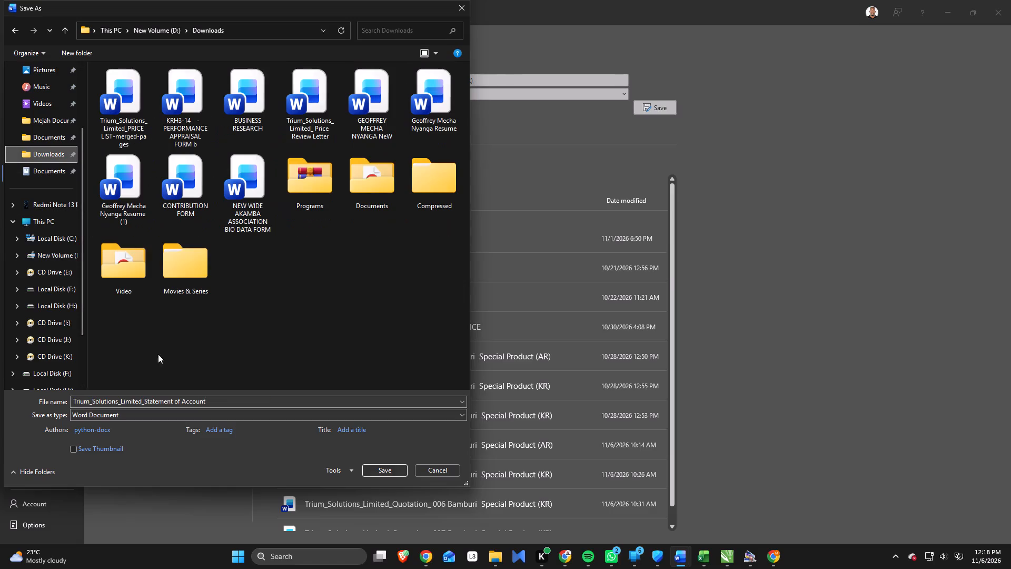
click(150, 412)
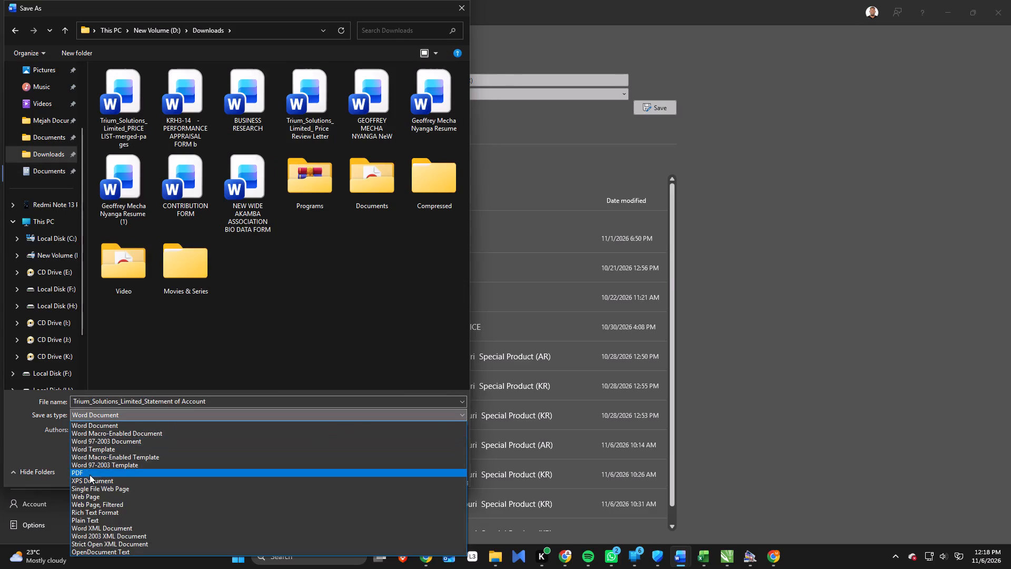
click(90, 474)
click(384, 491)
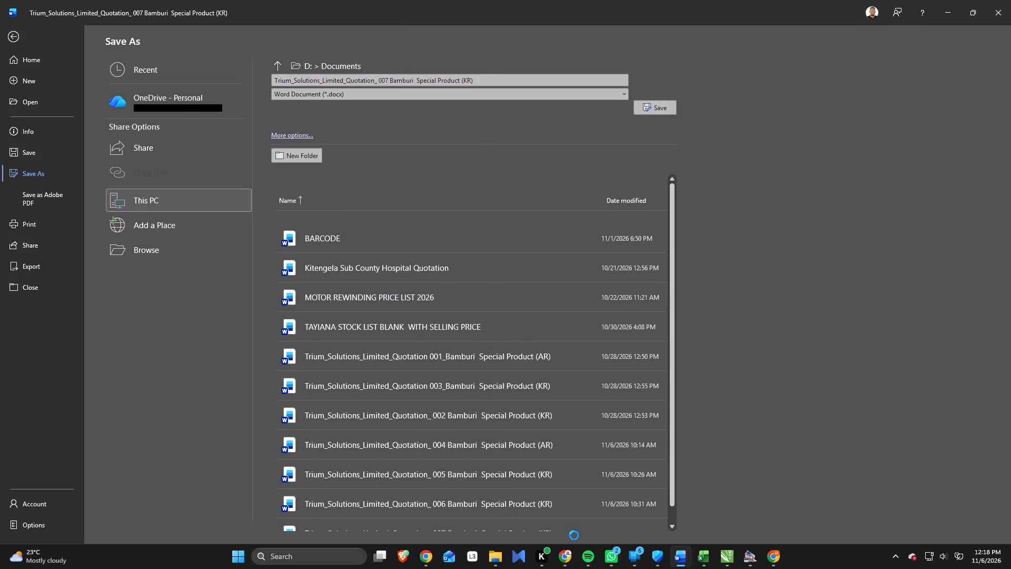